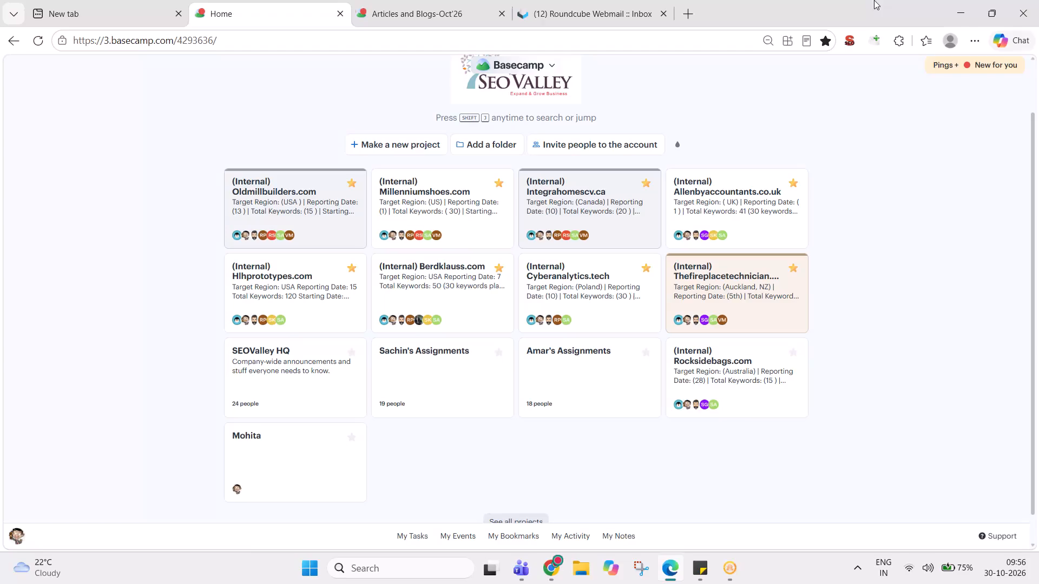
Open the Basecamp pings and new notifications to review recent project updates.
{"action": "left_click", "coordinate": [989, 71]}
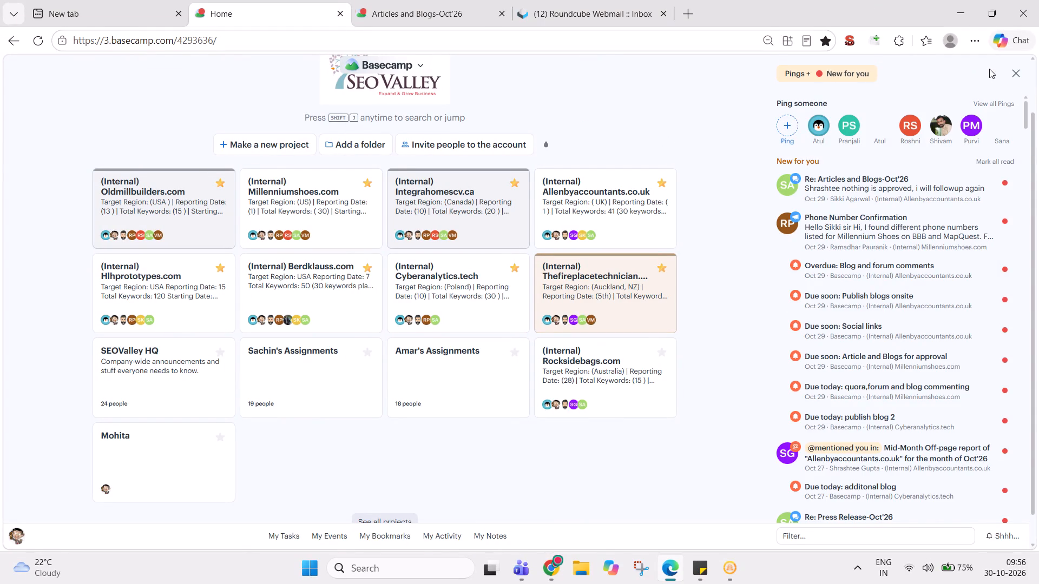
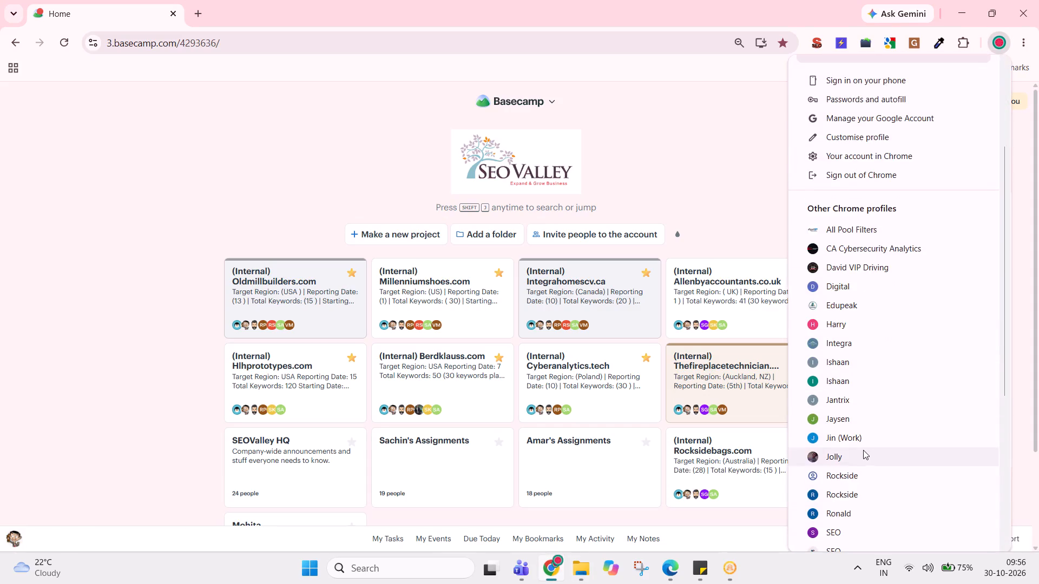
{"action": "scroll", "coordinate": [855, 444], "scroll_direction": "down", "scroll_amount": 3}
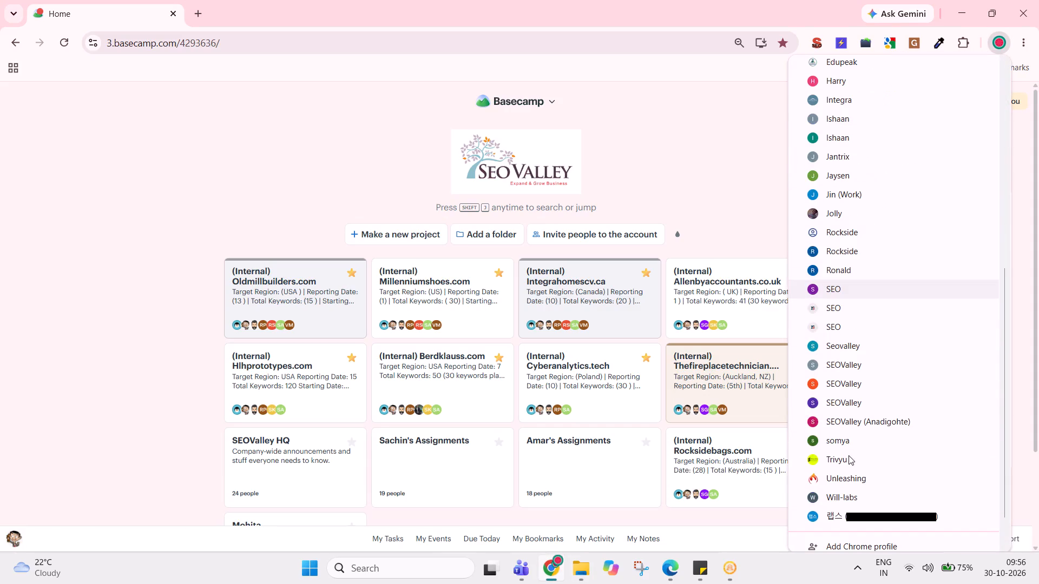
{"action": "left_click", "coordinate": [828, 138]}
{"action": "left_click", "coordinate": [295, 383]}
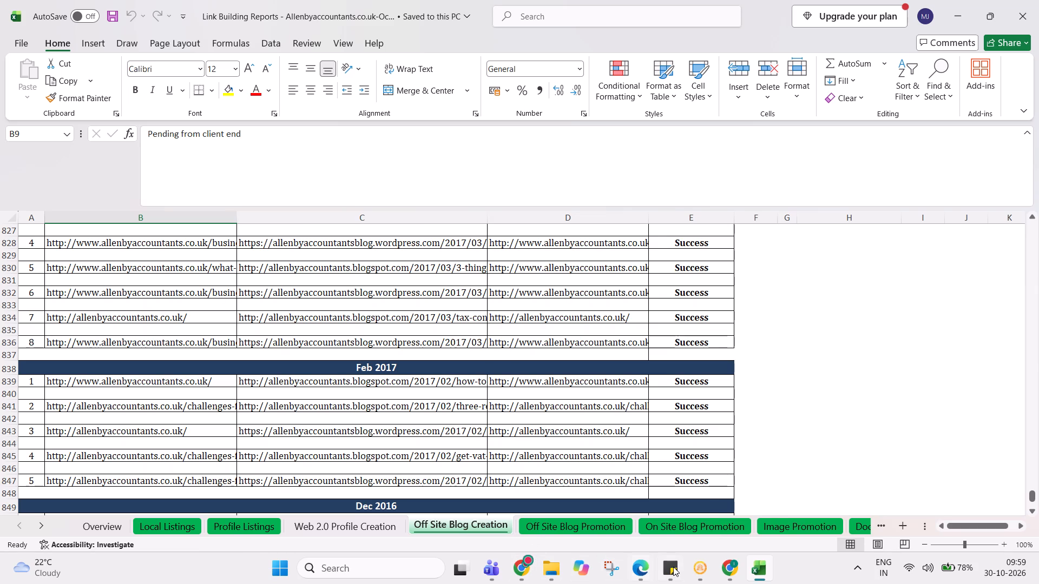
{"action": "left_click", "coordinate": [685, 481]}
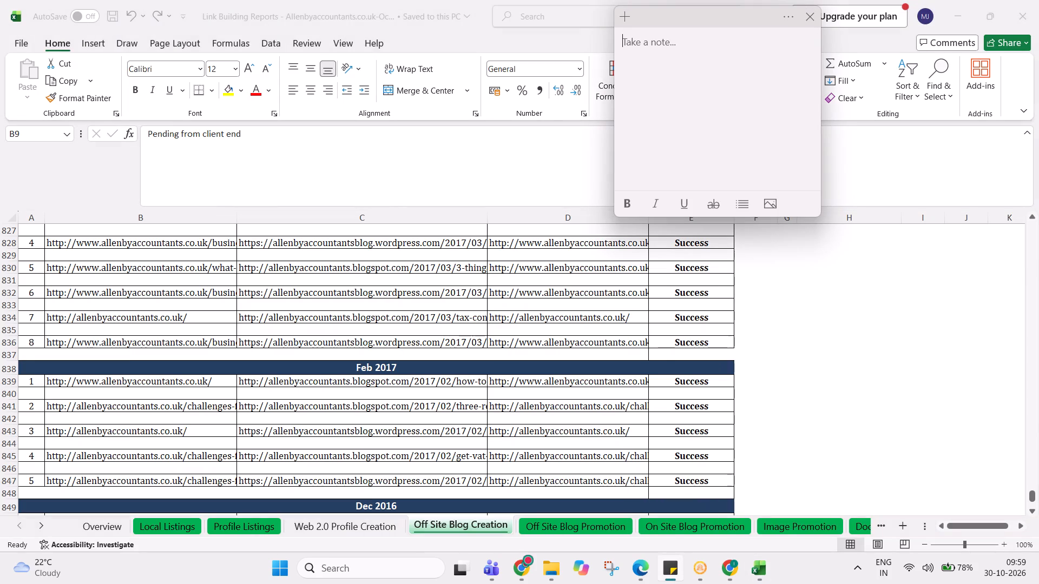
{"action": "type", "text": "Jan'17"}
{"action": "key", "text": "Return"}
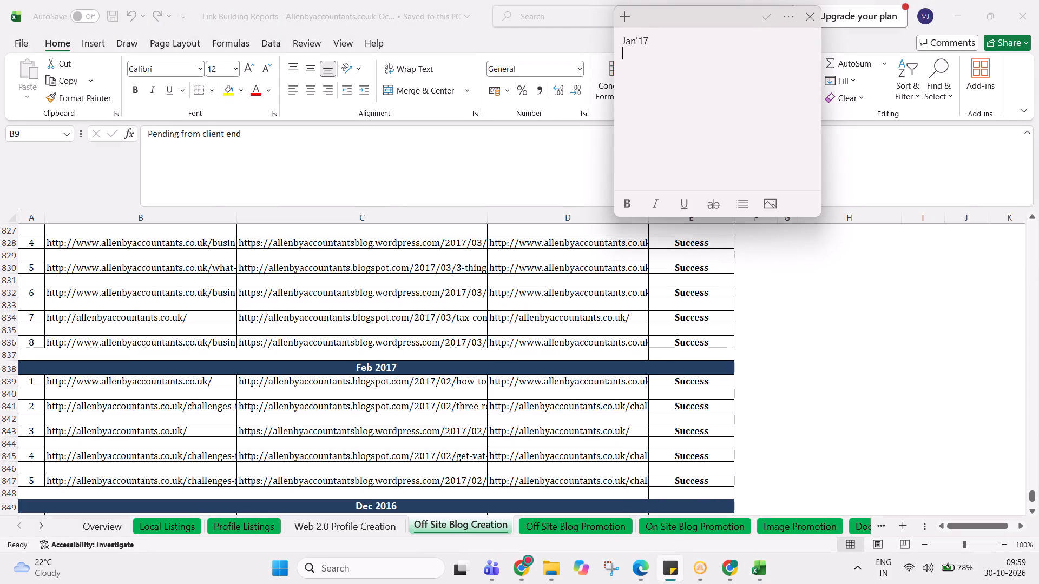
Check the 2017 sections from February upward in the blog creation sheet and add Apr'17 on a new line of the note.
{"action": "left_click", "coordinate": [357, 368]}
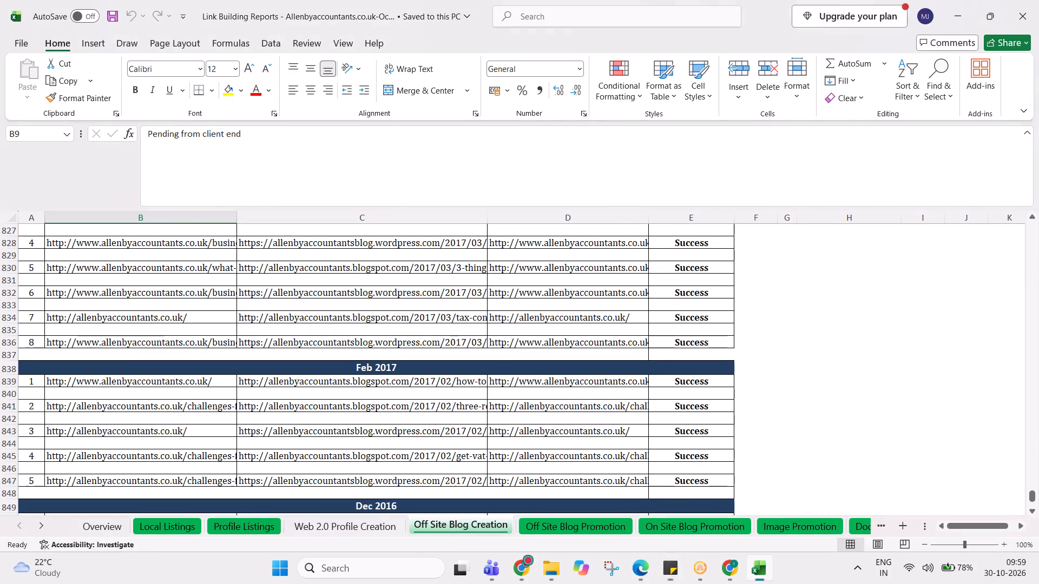
{"action": "left_click", "coordinate": [364, 364]}
{"action": "scroll", "coordinate": [364, 364], "scroll_direction": "up", "scroll_amount": 5}
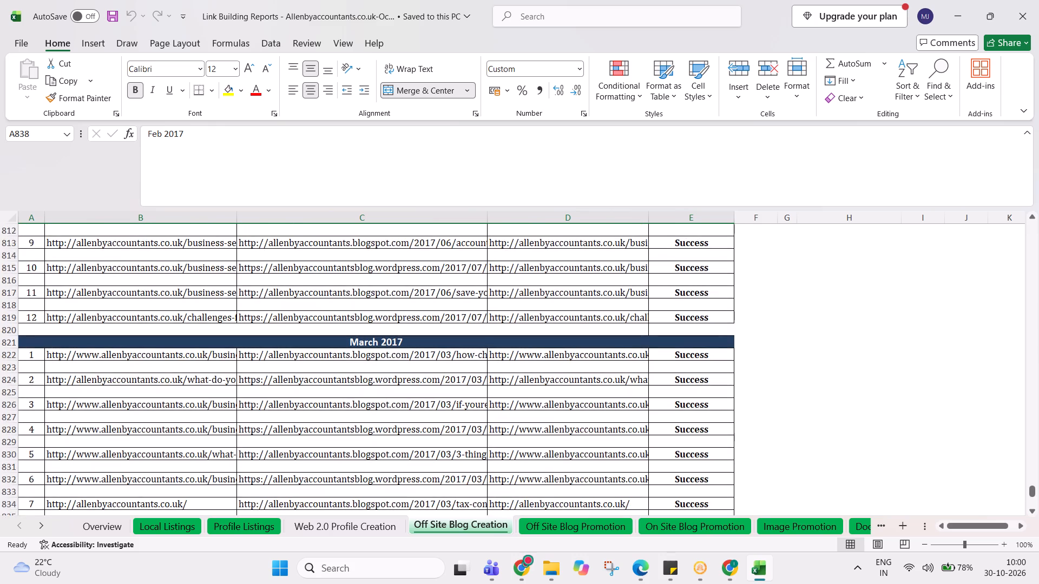
{"action": "left_click", "coordinate": [368, 349]}
{"action": "scroll", "coordinate": [368, 348], "scroll_direction": "up", "scroll_amount": 8}
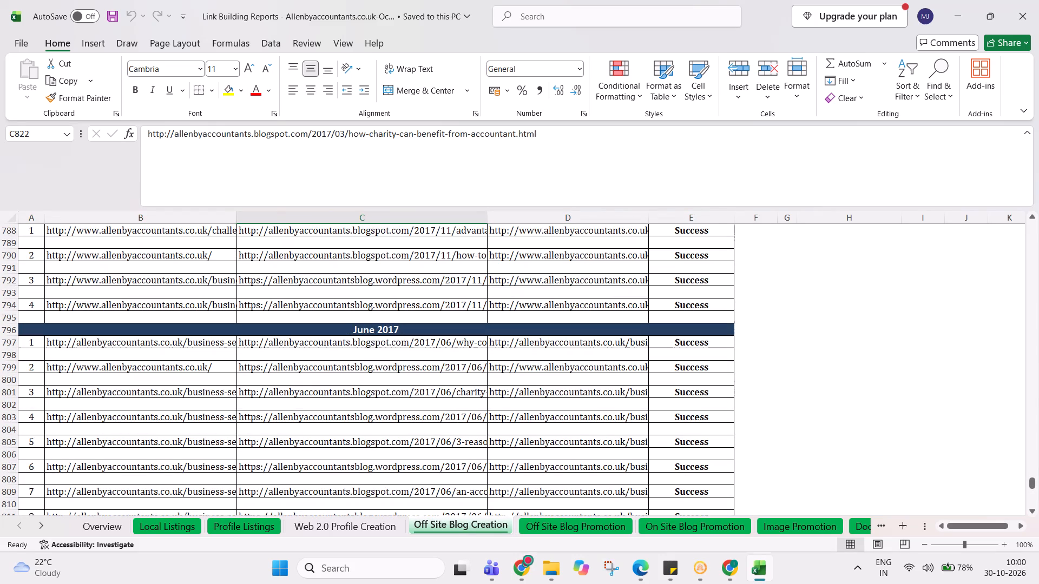
{"action": "key", "text": "alt+Tab"}
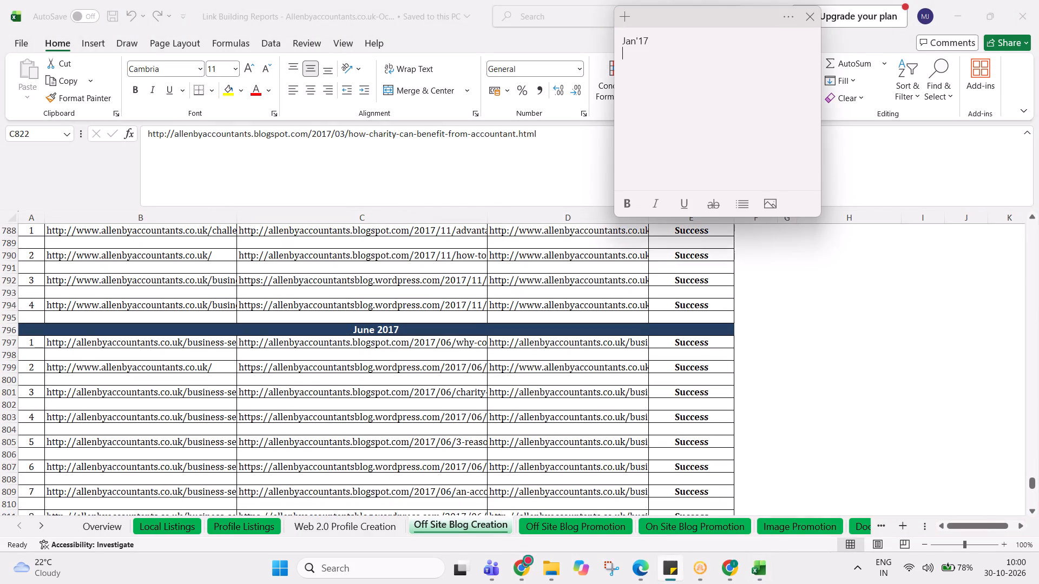
{"action": "type", "text": "Apr'17"}
{"action": "key", "text": "Return"}
Check the later 2017 sections and add the missing months Jul, aug, oct and dec'17 on one line of the note.
{"action": "scroll", "coordinate": [274, 349], "scroll_direction": "up", "scroll_amount": 3}
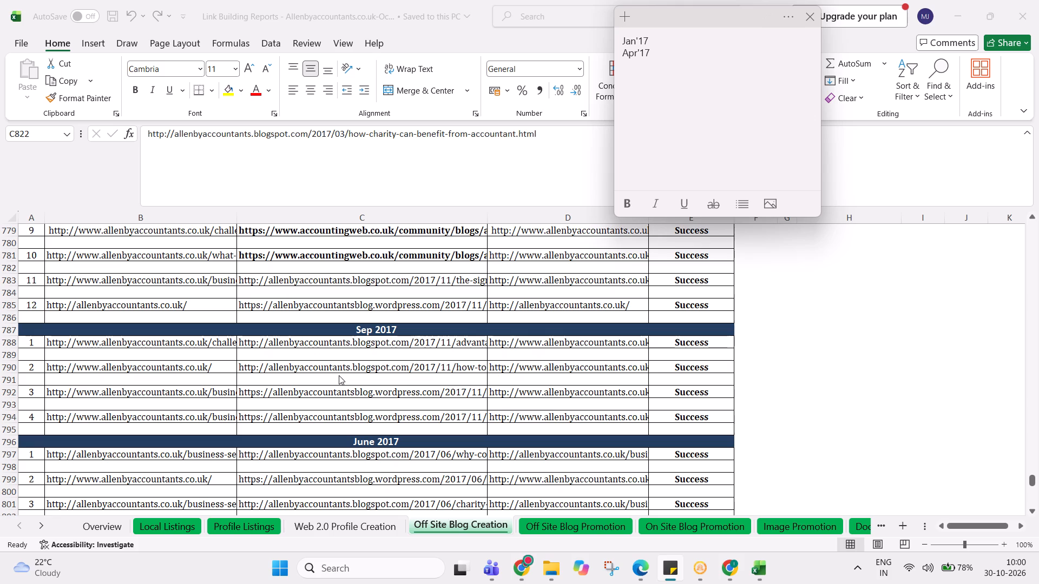
{"action": "type", "text": "Jul, aug"}
{"action": "scroll", "coordinate": [432, 407], "scroll_direction": "up", "scroll_amount": 5}
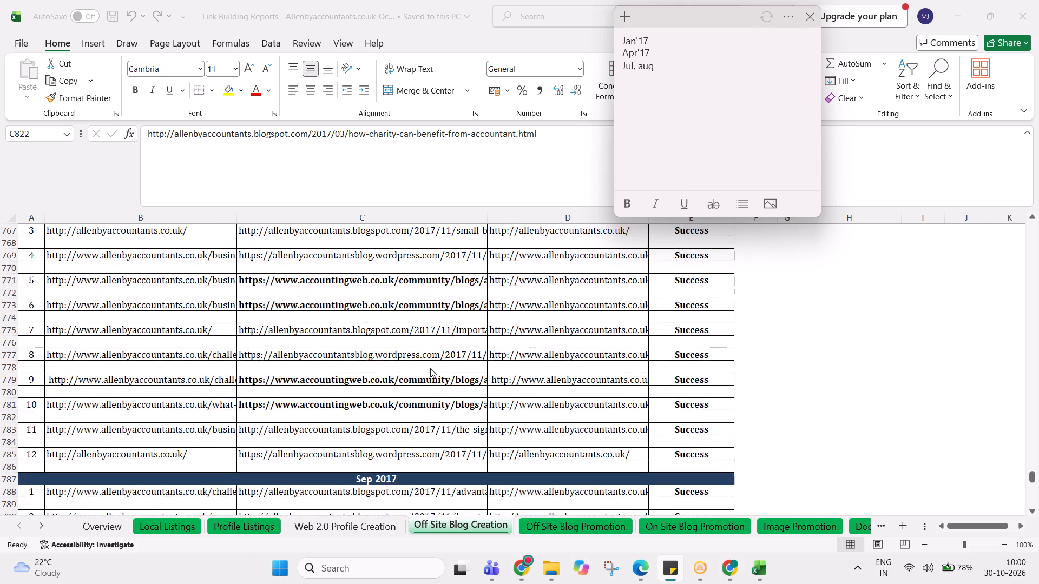
{"action": "scroll", "coordinate": [430, 368], "scroll_direction": "up", "scroll_amount": 3}
{"action": "type", "text": ", oct"}
{"action": "type", "text": ","}
{"action": "key", "text": "space"}
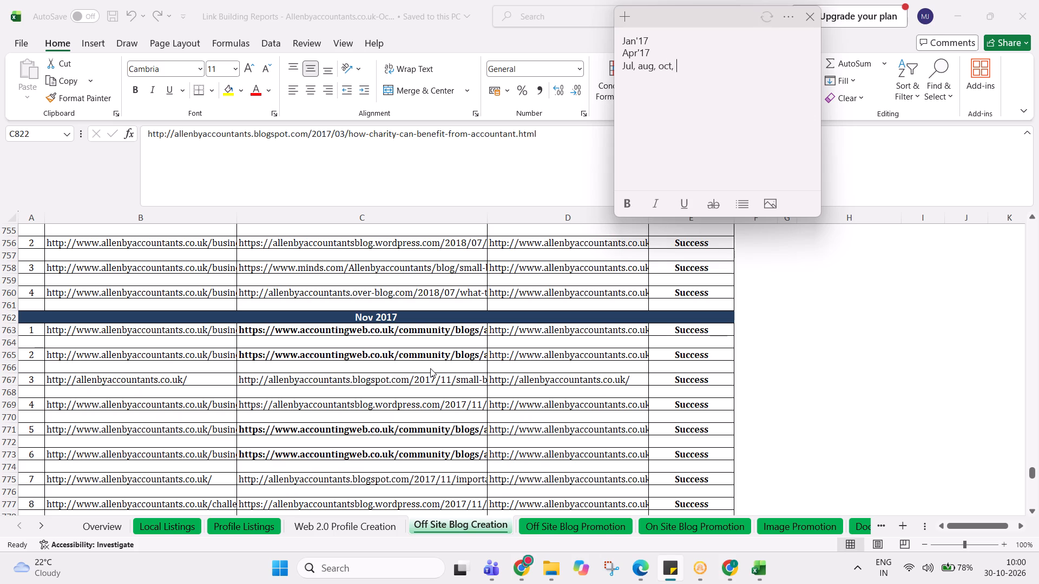
{"action": "scroll", "coordinate": [318, 368], "scroll_direction": "up", "scroll_amount": 3}
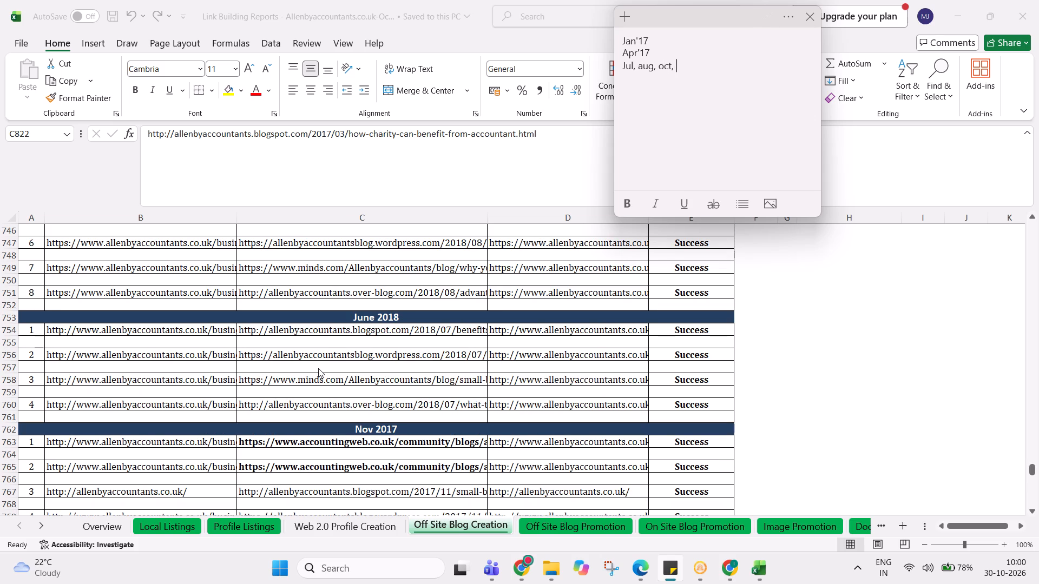
{"action": "type", "text": ", dec'17"}
{"action": "key", "text": "Return"}
{"action": "key", "text": "Return"}
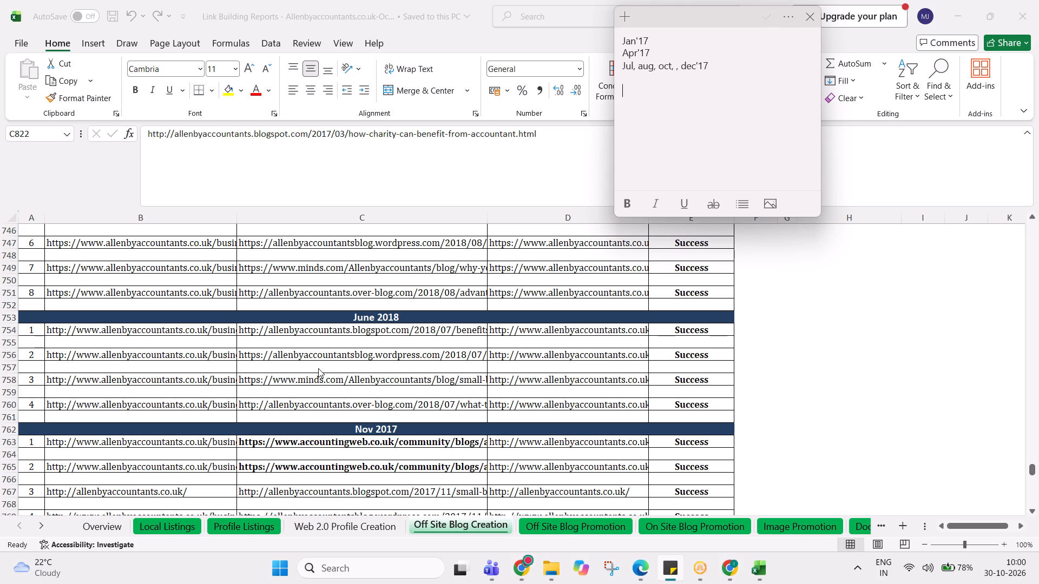
Check the 2018 sections through September and list Jan'18, feb, mar, apr, may and aug on a separate line of the note.
{"action": "type", "text": "Jan'18"}
{"action": "key", "text": "space"}
{"action": "type", "text": ", feb , mar, apr, a"}
{"action": "key", "text": "BackSpace"}
{"action": "type", "text": "may"}
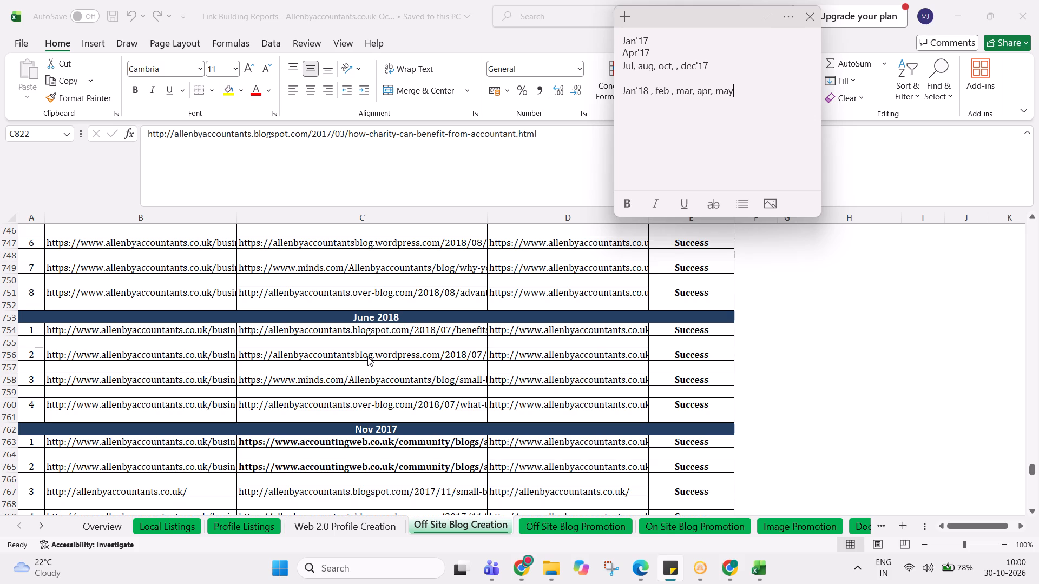
{"action": "key", "text": "comma"}
{"action": "scroll", "coordinate": [129, 537], "scroll_direction": "up", "scroll_amount": 3}
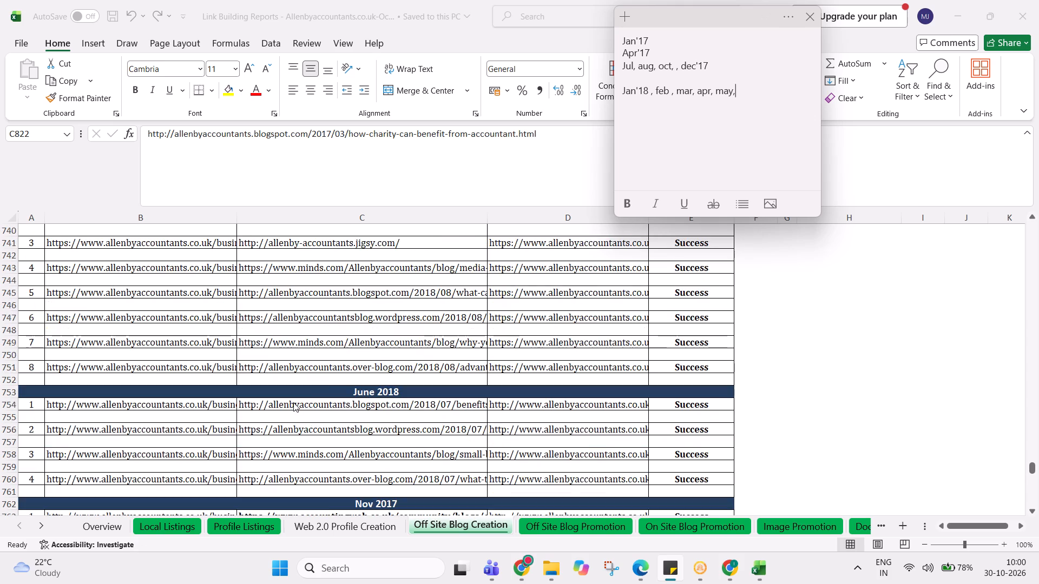
{"action": "scroll", "coordinate": [350, 351], "scroll_direction": "up", "scroll_amount": 8}
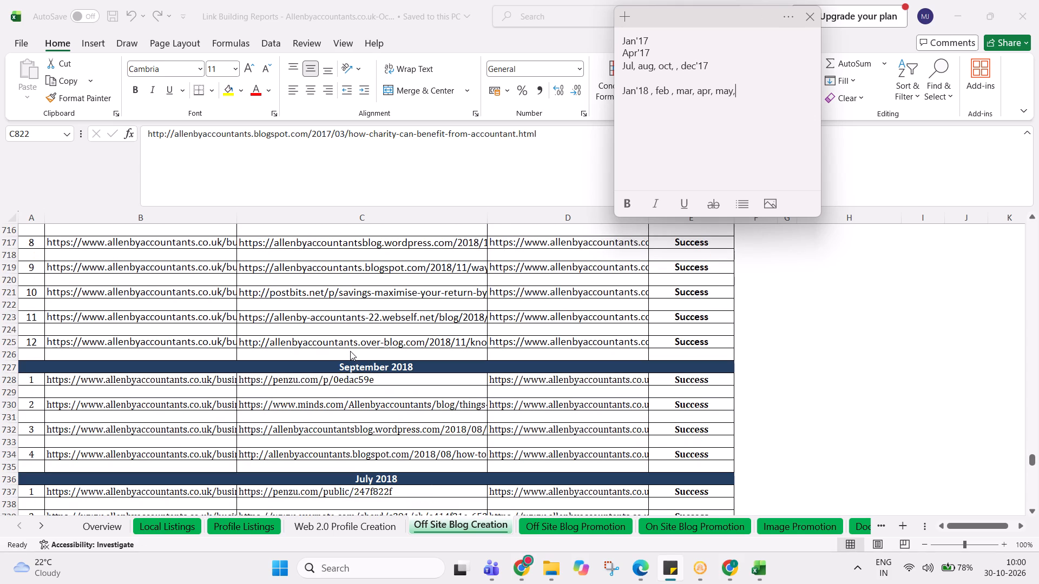
{"action": "type", "text": "aug"}
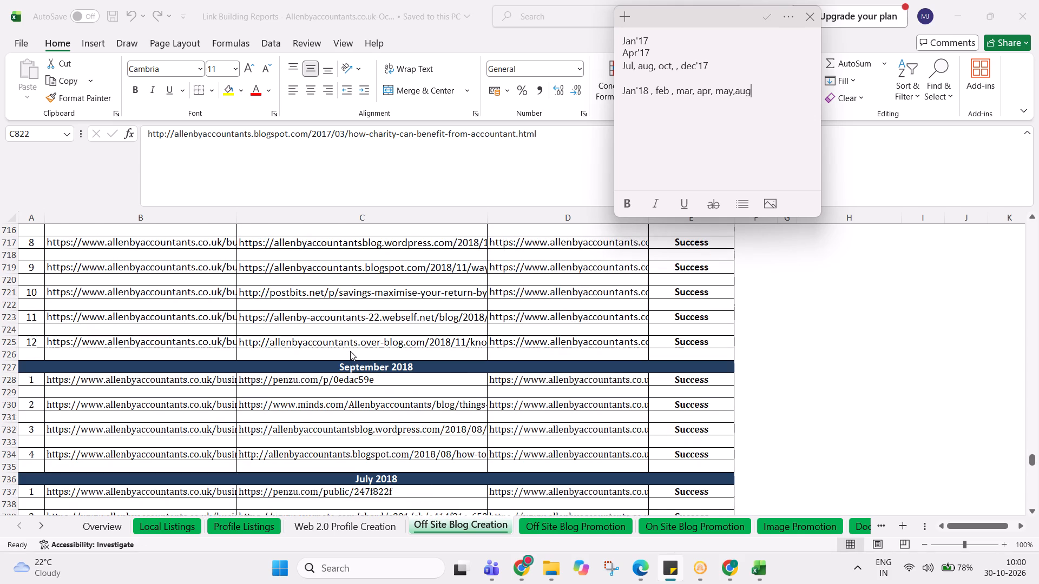
Check the month headers in the blog creation sheet from October 2018 up through Jan-20 for missing or mislabelled months.
{"action": "scroll", "coordinate": [354, 367], "scroll_direction": "up", "scroll_amount": 12}
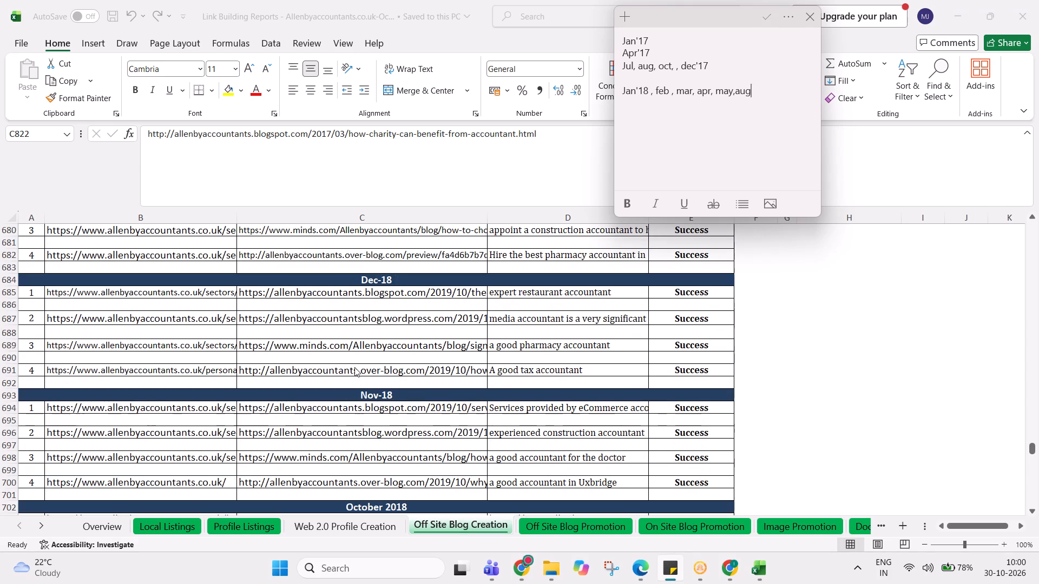
{"action": "scroll", "coordinate": [354, 367], "scroll_direction": "up", "scroll_amount": 5}
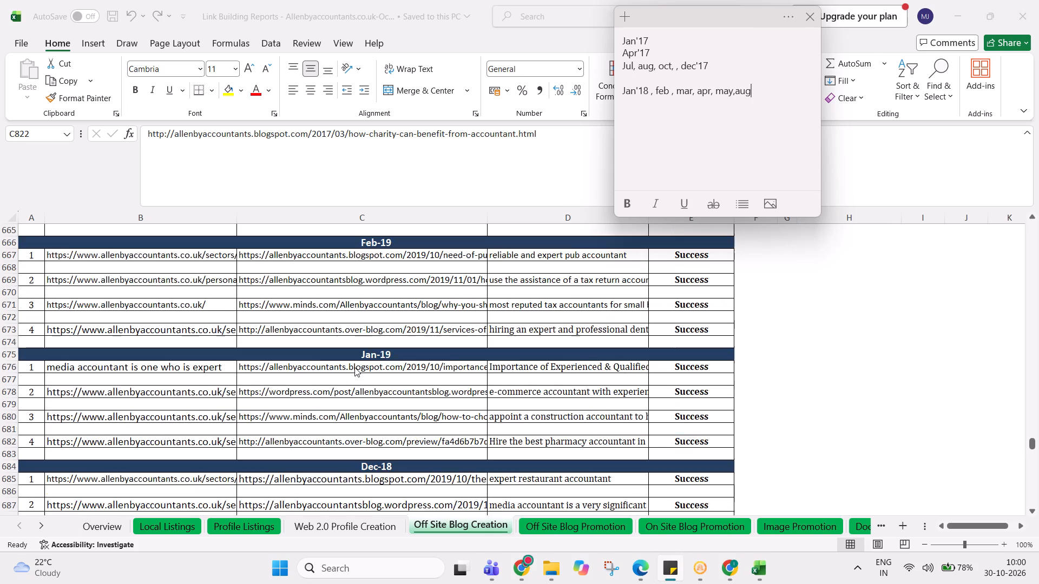
{"action": "scroll", "coordinate": [354, 367], "scroll_direction": "up", "scroll_amount": 6}
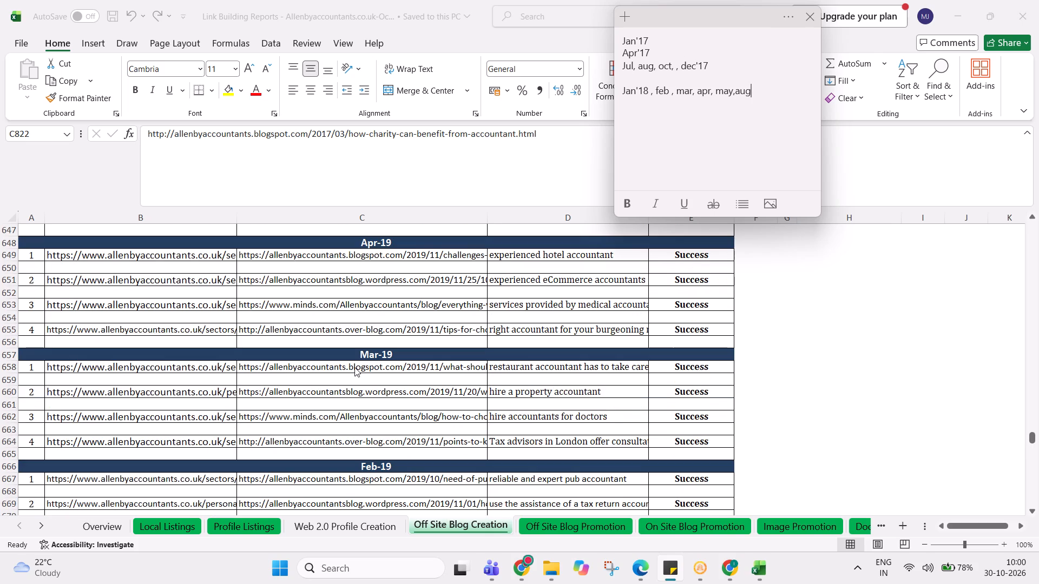
{"action": "scroll", "coordinate": [354, 367], "scroll_direction": "up", "scroll_amount": 2}
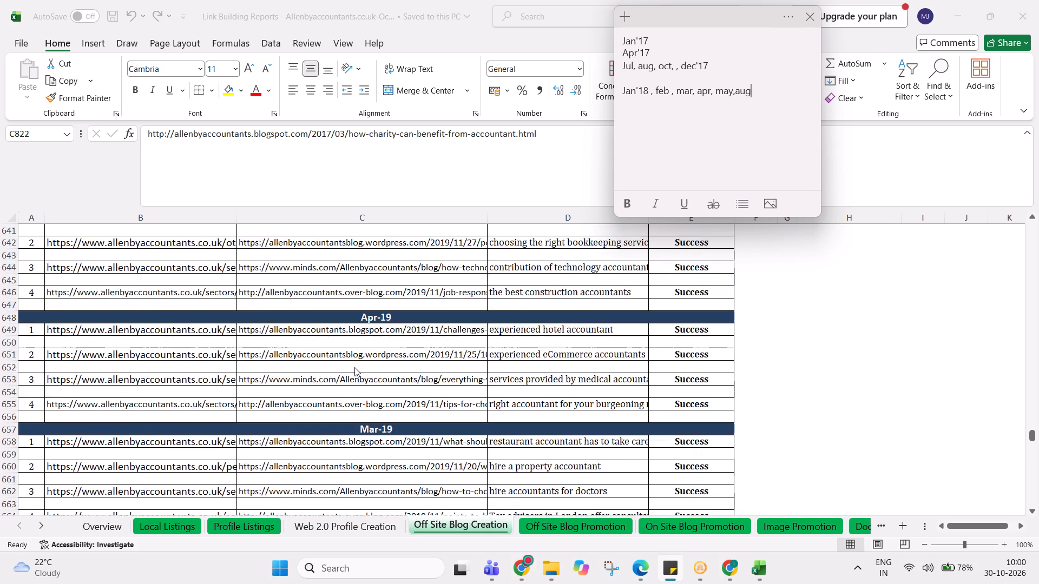
{"action": "scroll", "coordinate": [354, 367], "scroll_direction": "up", "scroll_amount": 9}
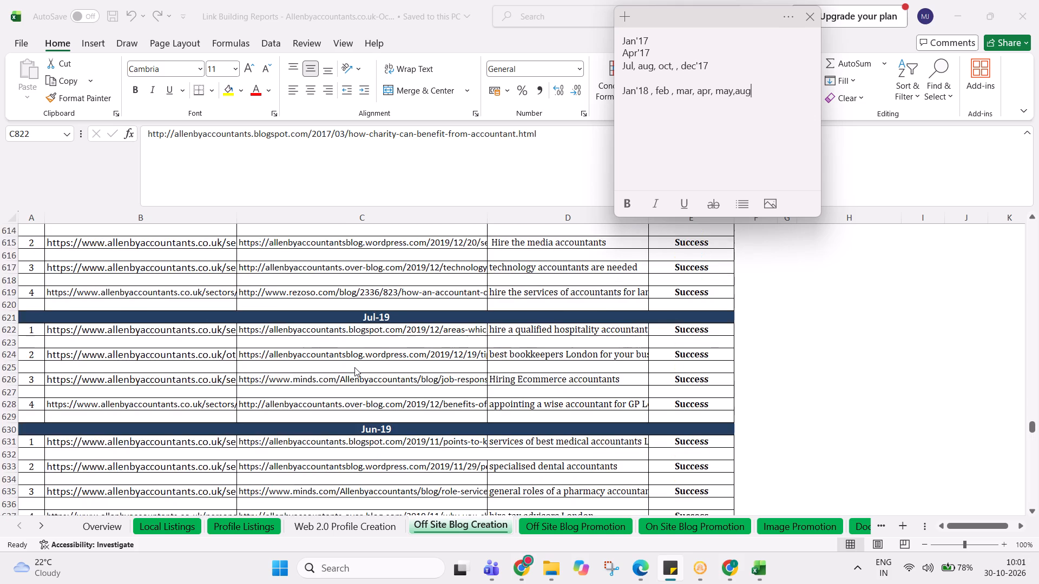
{"action": "scroll", "coordinate": [354, 367], "scroll_direction": "up", "scroll_amount": 8}
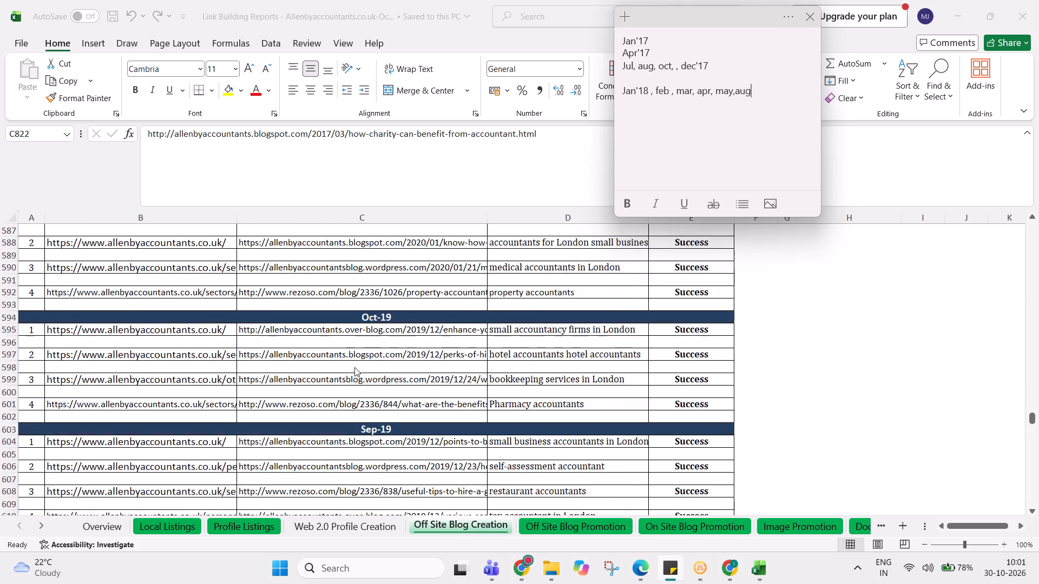
{"action": "scroll", "coordinate": [354, 367], "scroll_direction": "up", "scroll_amount": 7}
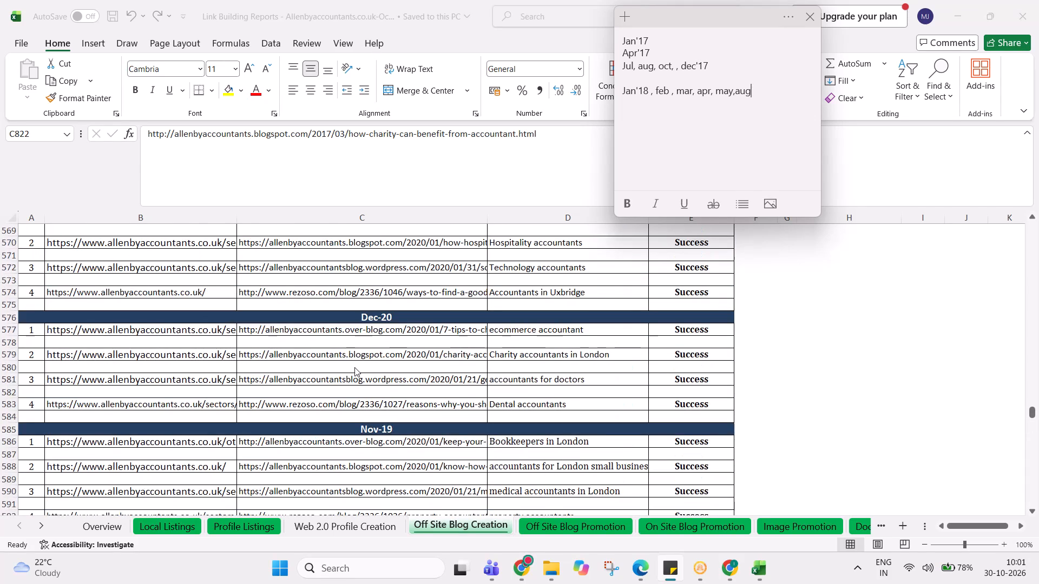
{"action": "scroll", "coordinate": [354, 367], "scroll_direction": "up", "scroll_amount": 1}
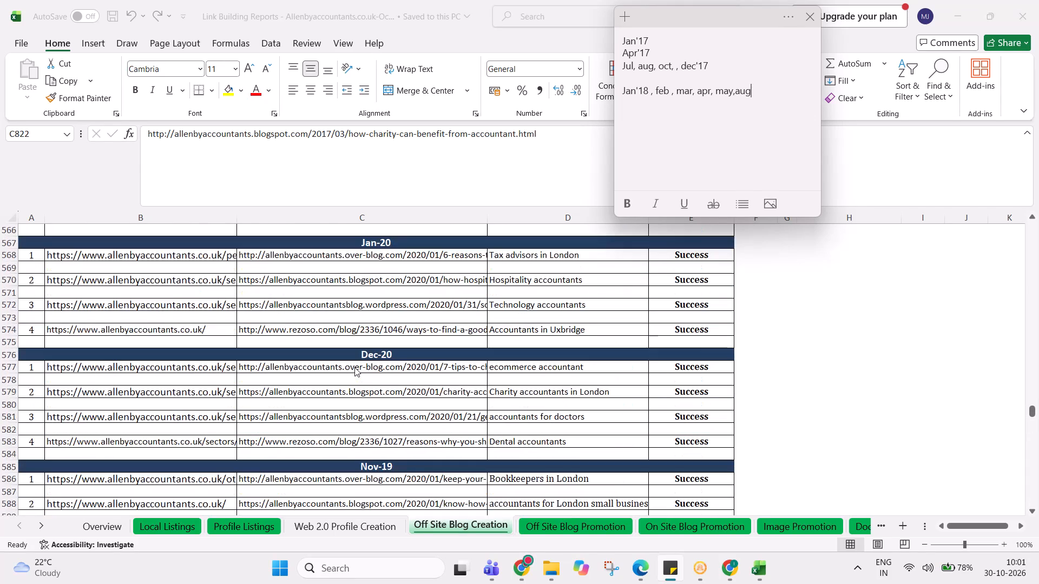
Correct the year of the December header between Nov-19 and Jan-20 to 2019, and save the workbook.
{"action": "left_click", "coordinate": [396, 349]}
{"action": "double_click", "coordinate": [391, 352]}
{"action": "left_click_drag", "start_coordinate": [408, 350], "coordinate": [397, 353]}
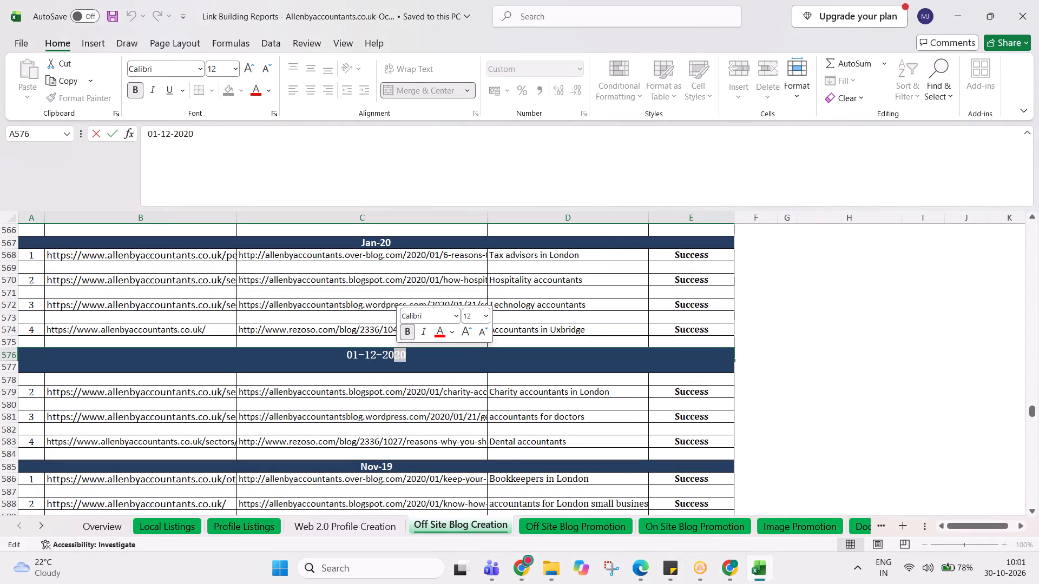
{"action": "type", "text": "19"}
{"action": "left_click", "coordinate": [352, 402]}
{"action": "left_click", "coordinate": [361, 352]}
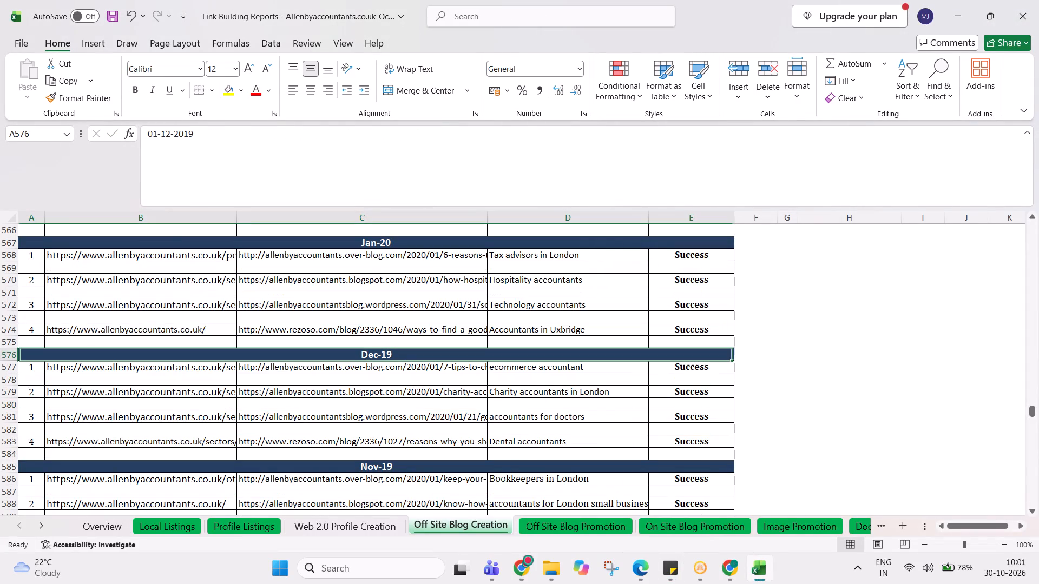
{"action": "key", "text": "ctrl+s"}
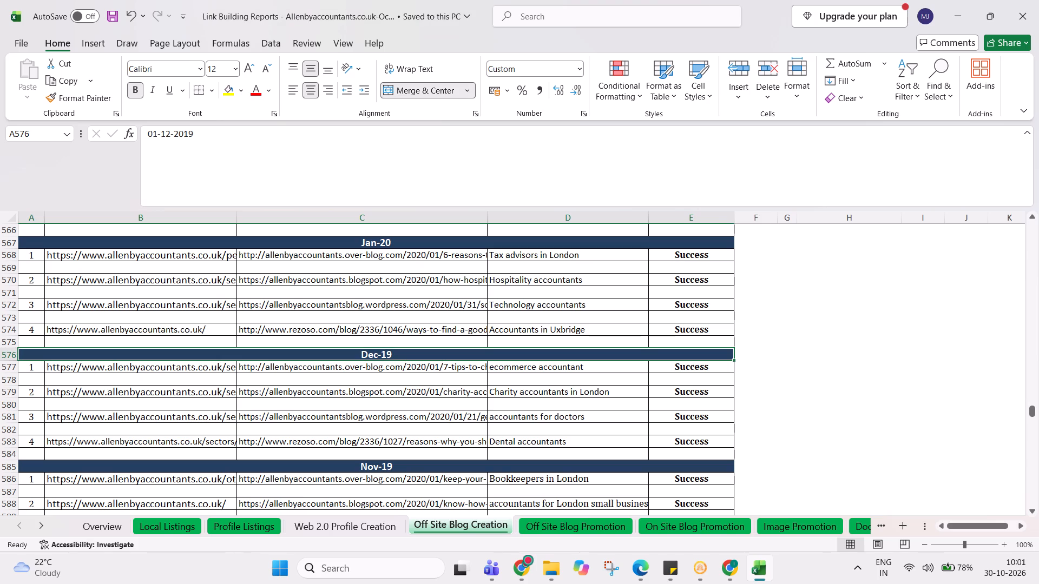
Check the month headers from Jan-20 up through Apr-21 for gaps in the sequence.
{"action": "scroll", "coordinate": [390, 361], "scroll_direction": "up", "scroll_amount": 2}
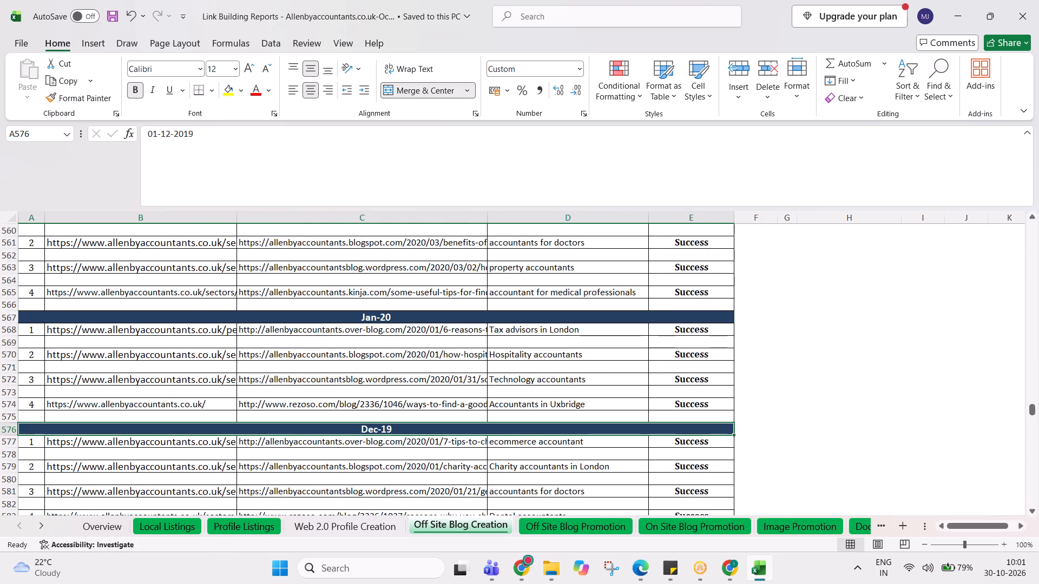
{"action": "scroll", "coordinate": [390, 362], "scroll_direction": "up", "scroll_amount": 8}
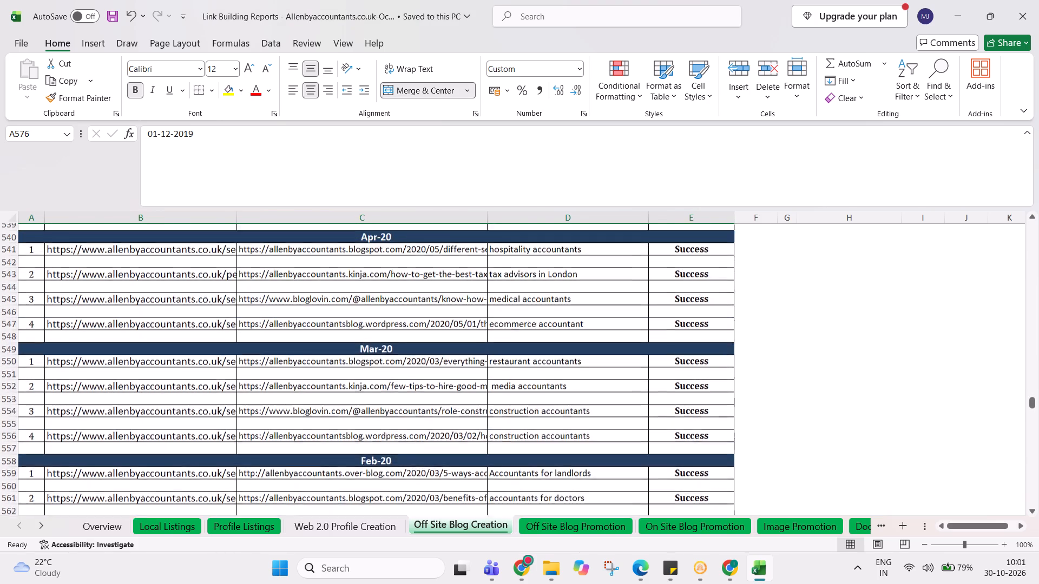
{"action": "scroll", "coordinate": [390, 362], "scroll_direction": "up", "scroll_amount": 9}
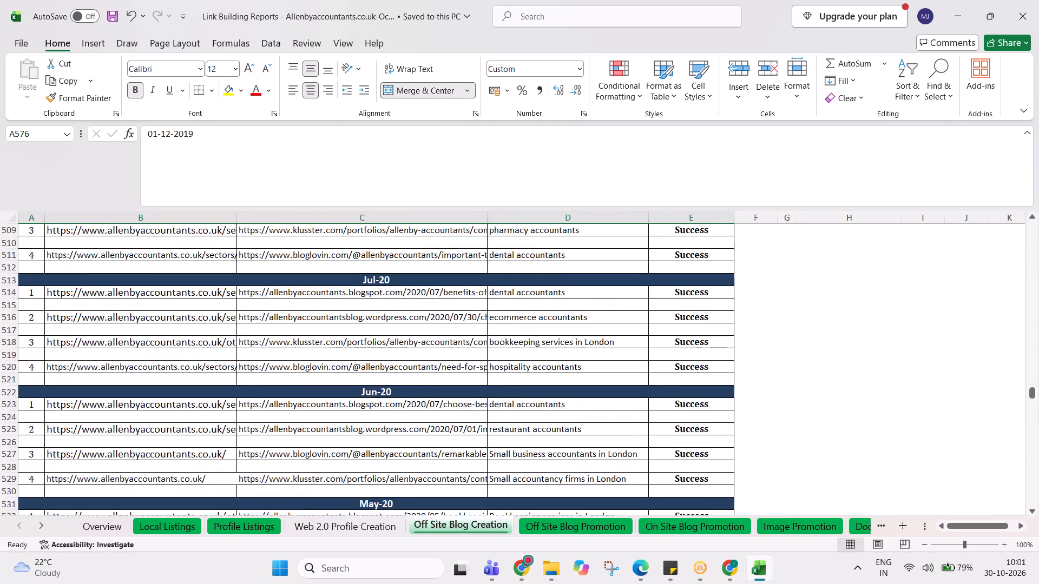
{"action": "scroll", "coordinate": [390, 362], "scroll_direction": "up", "scroll_amount": 10}
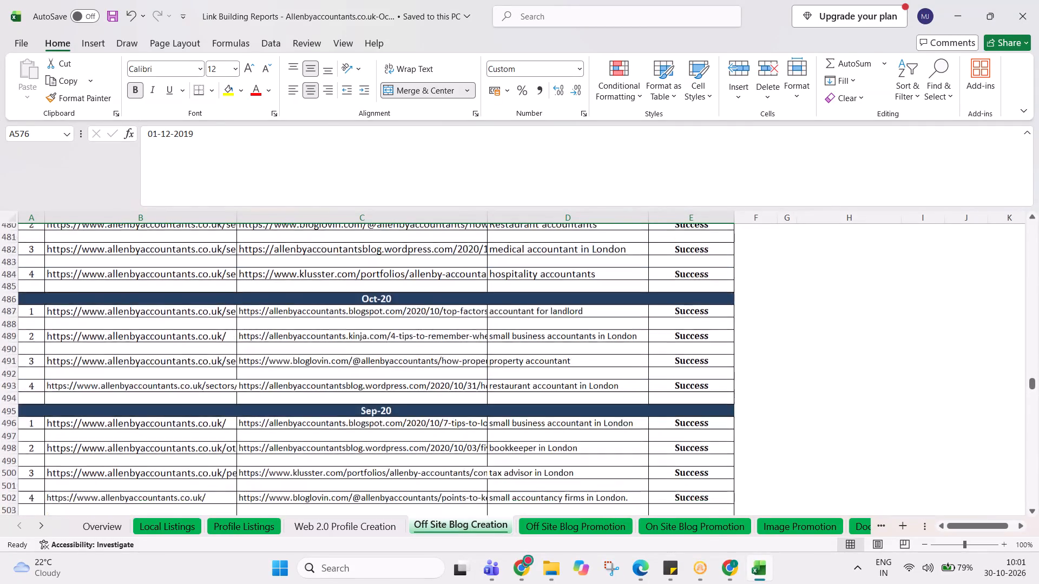
{"action": "scroll", "coordinate": [390, 362], "scroll_direction": "up", "scroll_amount": 8}
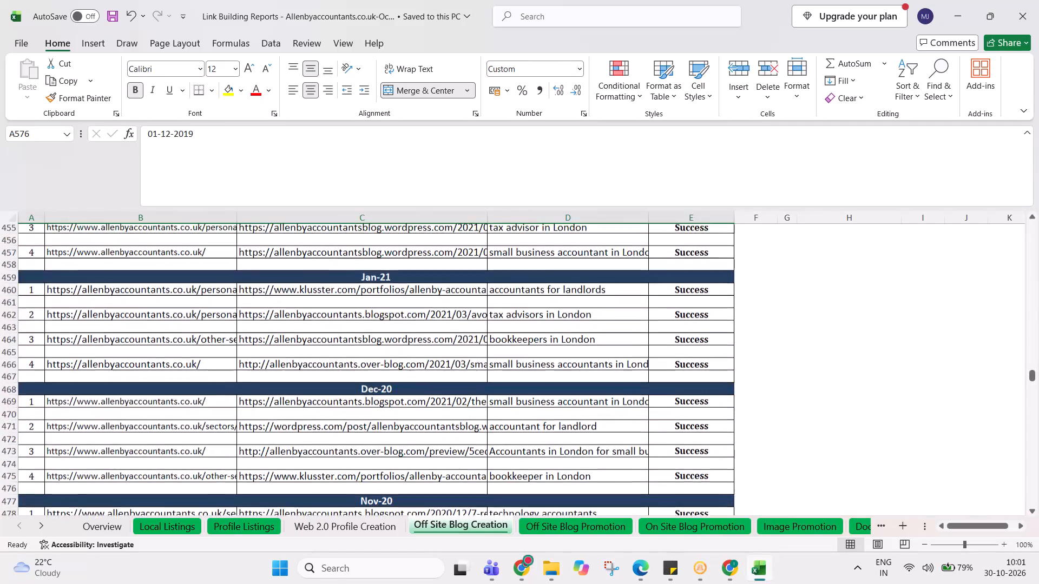
{"action": "scroll", "coordinate": [390, 362], "scroll_direction": "up", "scroll_amount": 5}
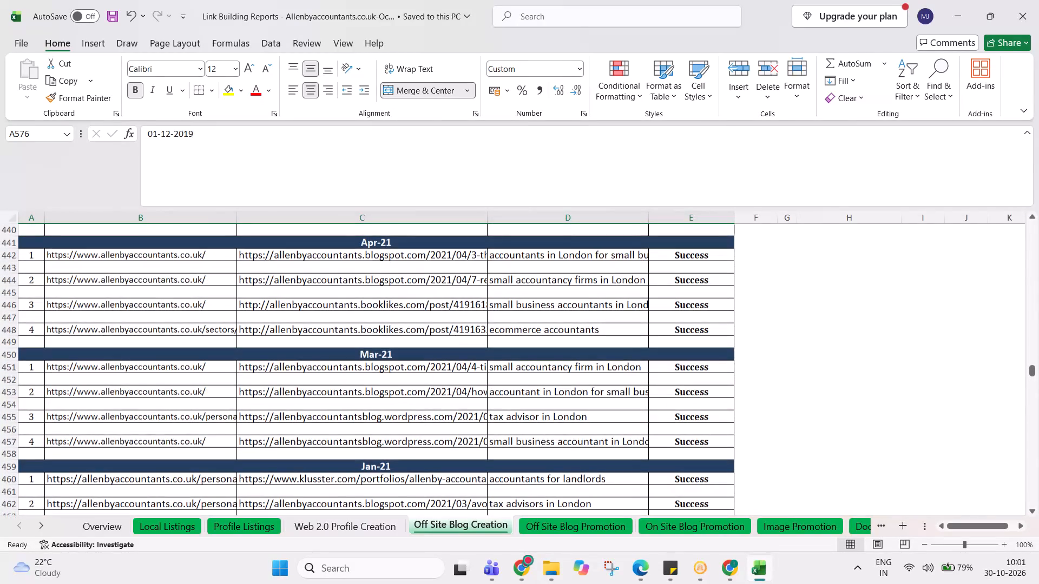
Bring up the sticky note and start a separate line for 21 listing feb as missing.
{"action": "left_click", "coordinate": [379, 467]}
{"action": "left_click", "coordinate": [668, 567]}
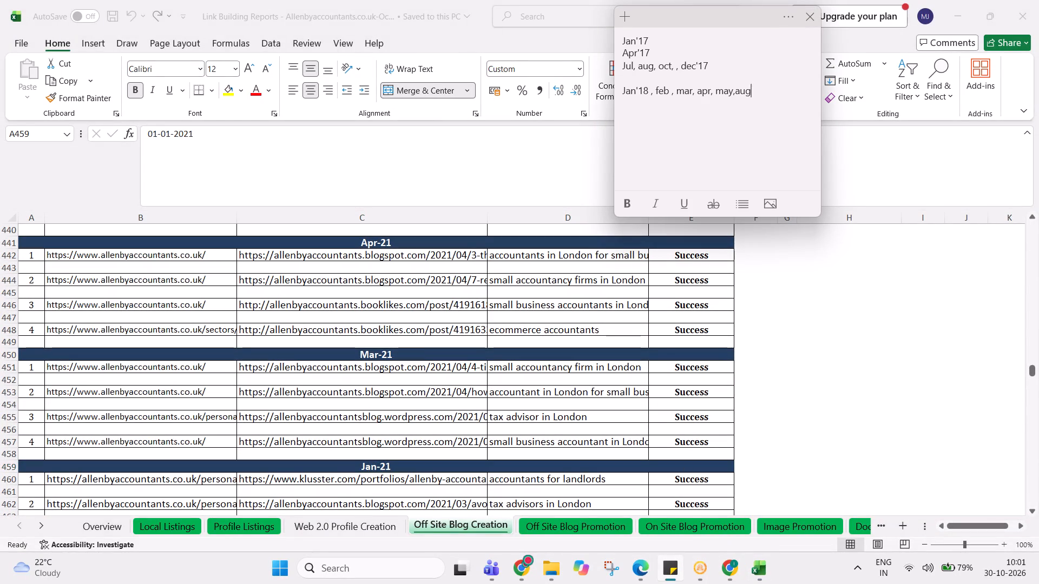
{"action": "key", "text": "Return"}
{"action": "key", "text": "Return"}
{"action": "type", "text": "21"}
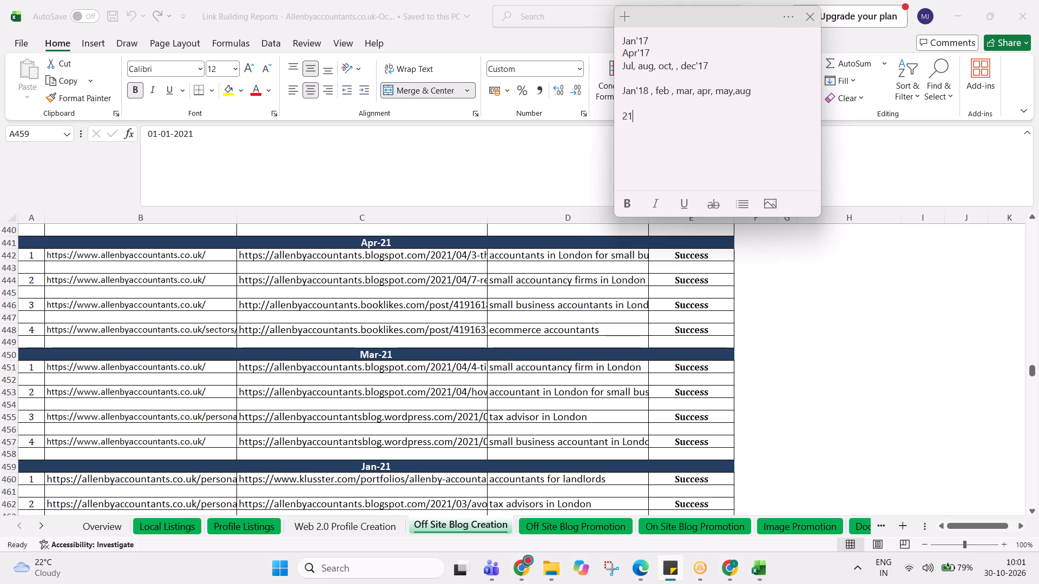
{"action": "type", "text": "- d"}
{"action": "key", "text": "BackSpace"}
{"action": "type", "text": "feb,"}
{"action": "key", "text": "space"}
Check the month sections from May-21 upward through the 2022 sections for missing months.
{"action": "scroll", "coordinate": [370, 275], "scroll_direction": "up", "scroll_amount": 6}
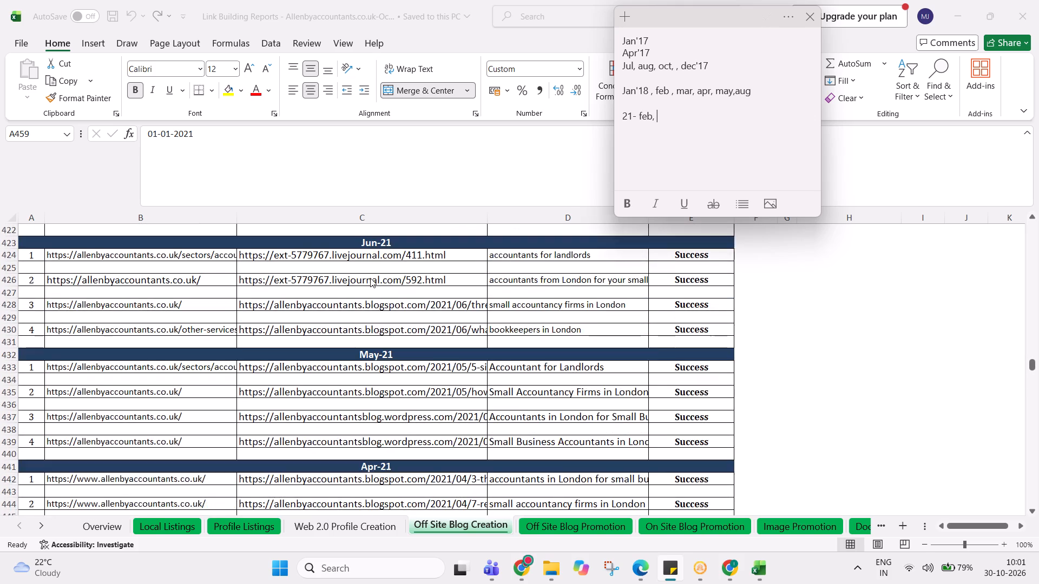
{"action": "scroll", "coordinate": [370, 278], "scroll_direction": "up", "scroll_amount": 8}
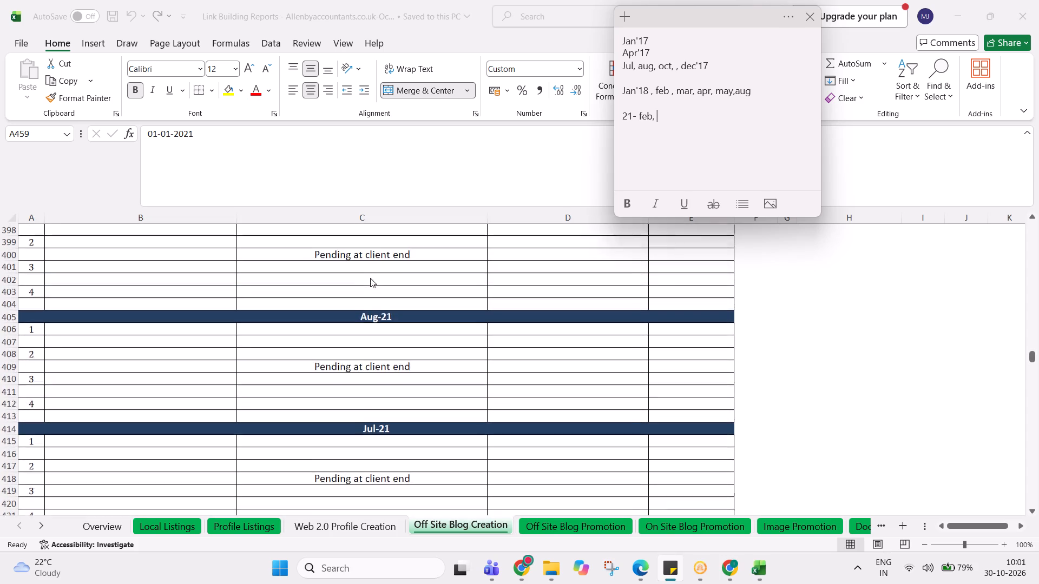
{"action": "scroll", "coordinate": [370, 278], "scroll_direction": "up", "scroll_amount": 6}
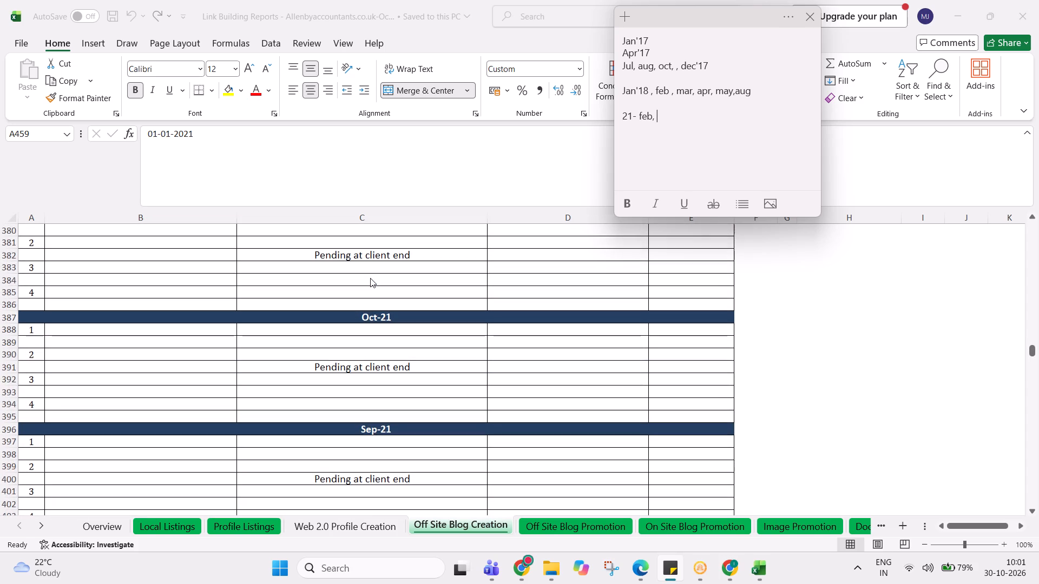
{"action": "scroll", "coordinate": [370, 278], "scroll_direction": "up", "scroll_amount": 6}
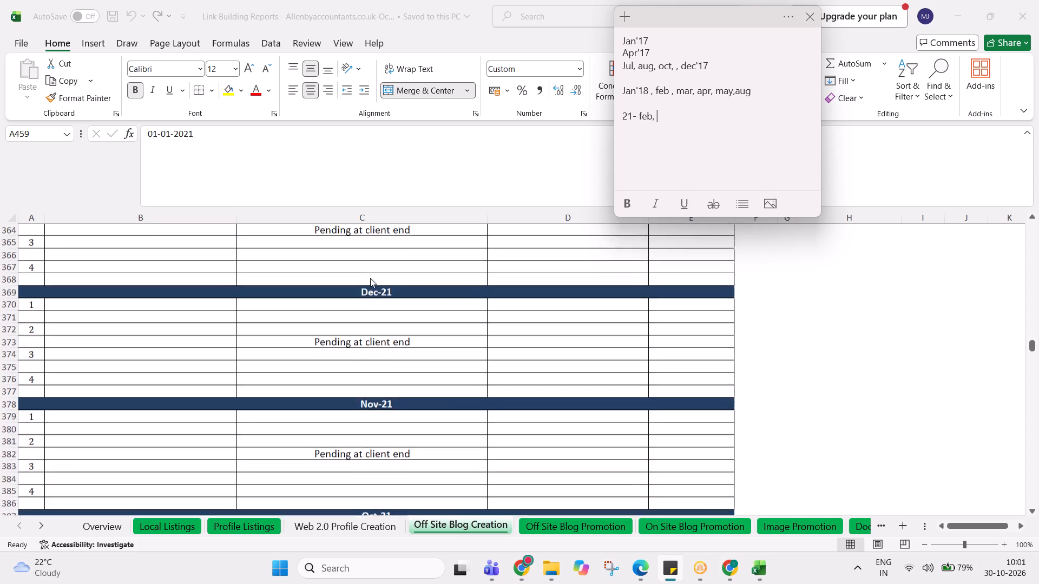
{"action": "scroll", "coordinate": [370, 278], "scroll_direction": "up", "scroll_amount": 7}
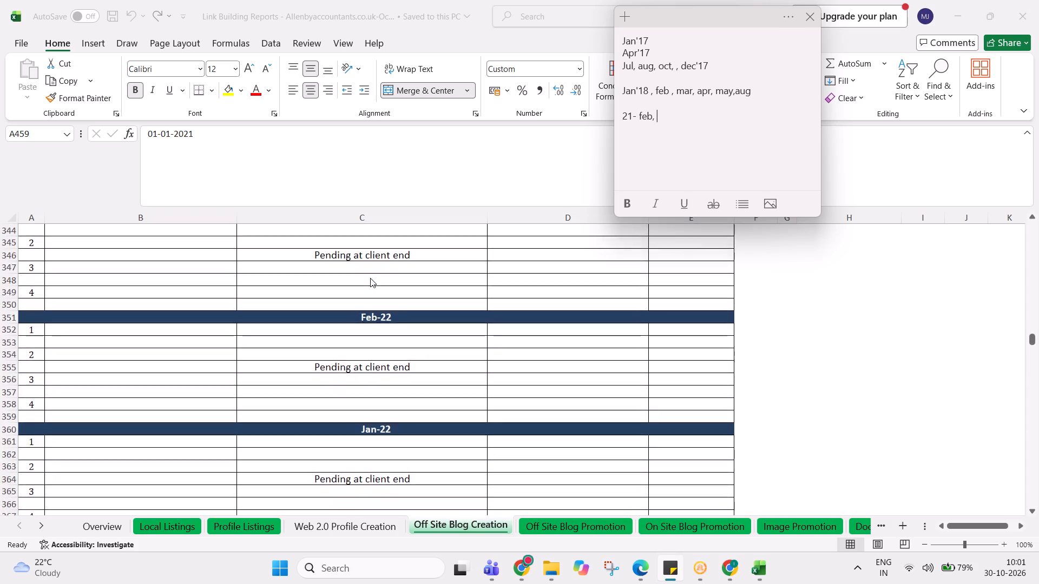
{"action": "scroll", "coordinate": [370, 278], "scroll_direction": "up", "scroll_amount": 7}
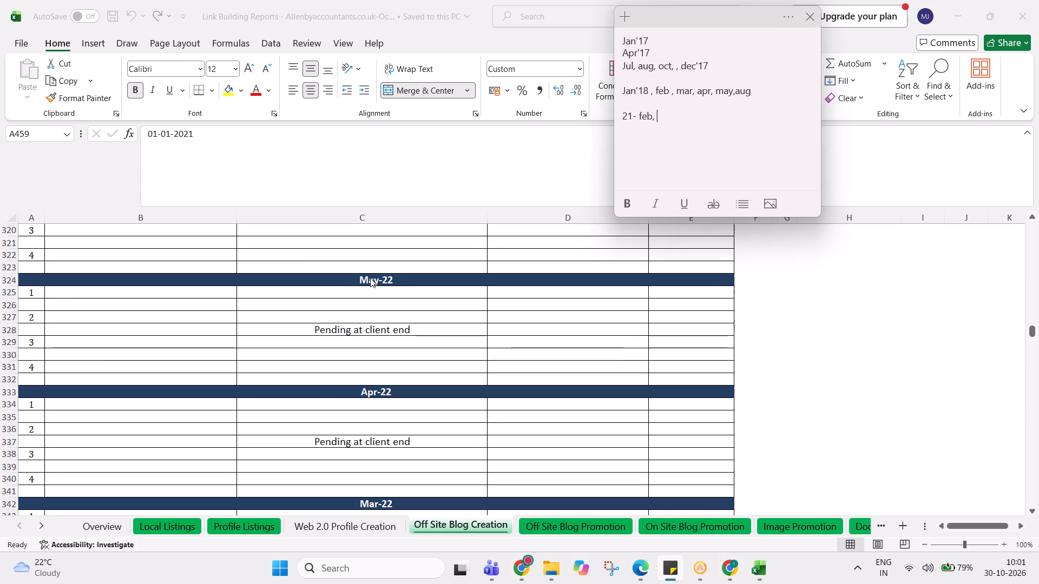
{"action": "scroll", "coordinate": [370, 278], "scroll_direction": "up", "scroll_amount": 3}
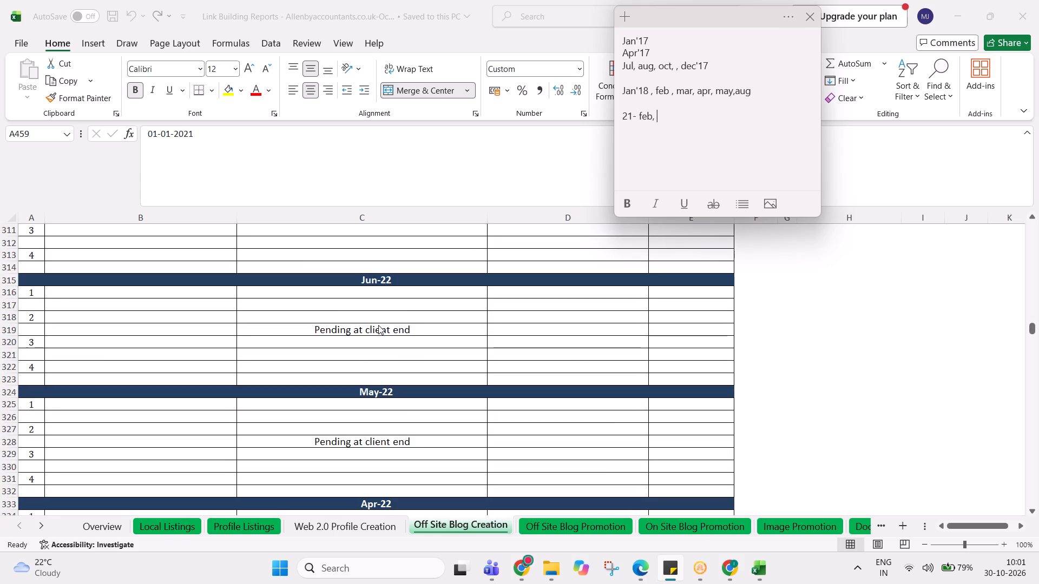
{"action": "left_click", "coordinate": [378, 325]}
{"action": "scroll", "coordinate": [378, 325], "scroll_direction": "up", "scroll_amount": 5}
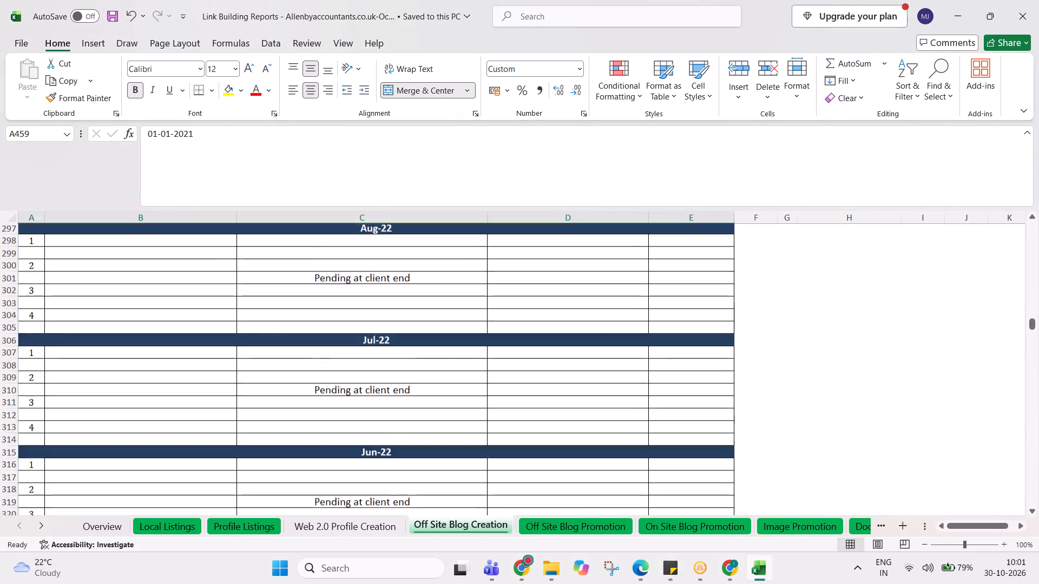
Check the month headers from Aug-22 up through Dec-23 for gaps in the sequence.
{"action": "scroll", "coordinate": [378, 325], "scroll_direction": "up", "scroll_amount": 8}
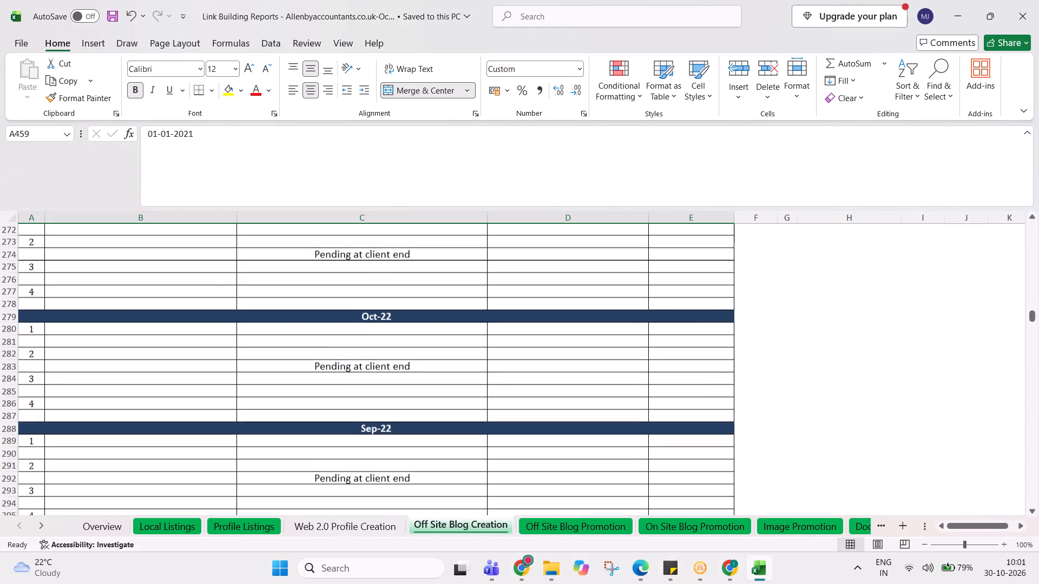
{"action": "scroll", "coordinate": [378, 325], "scroll_direction": "up", "scroll_amount": 7}
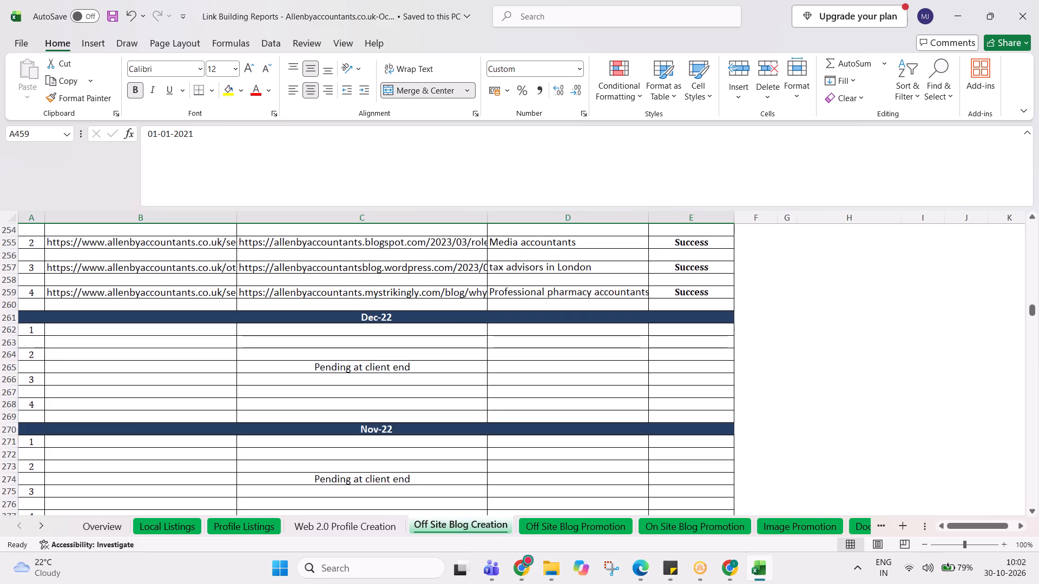
{"action": "scroll", "coordinate": [378, 325], "scroll_direction": "up", "scroll_amount": 3}
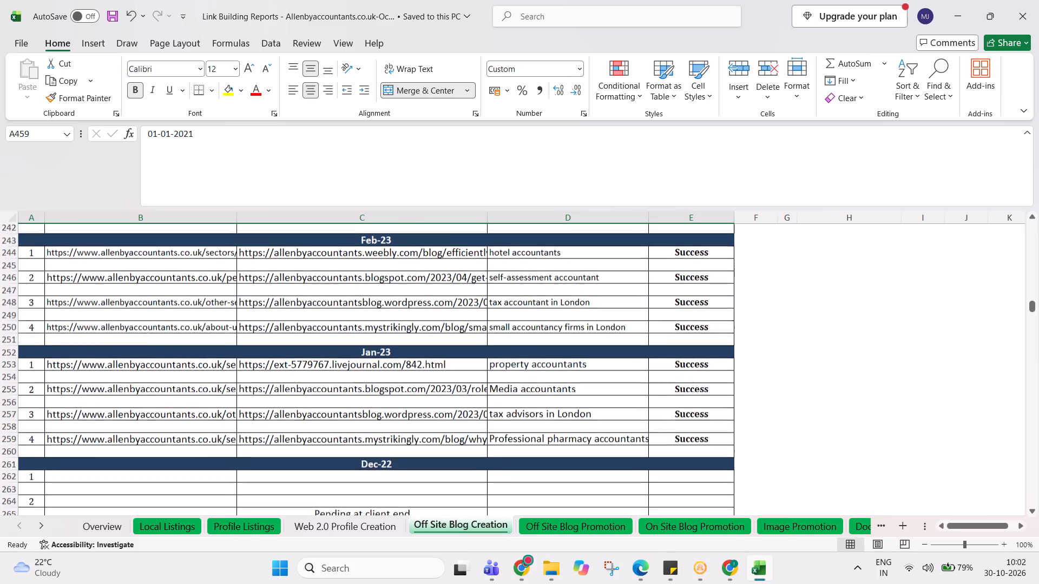
{"action": "scroll", "coordinate": [378, 325], "scroll_direction": "up", "scroll_amount": 9}
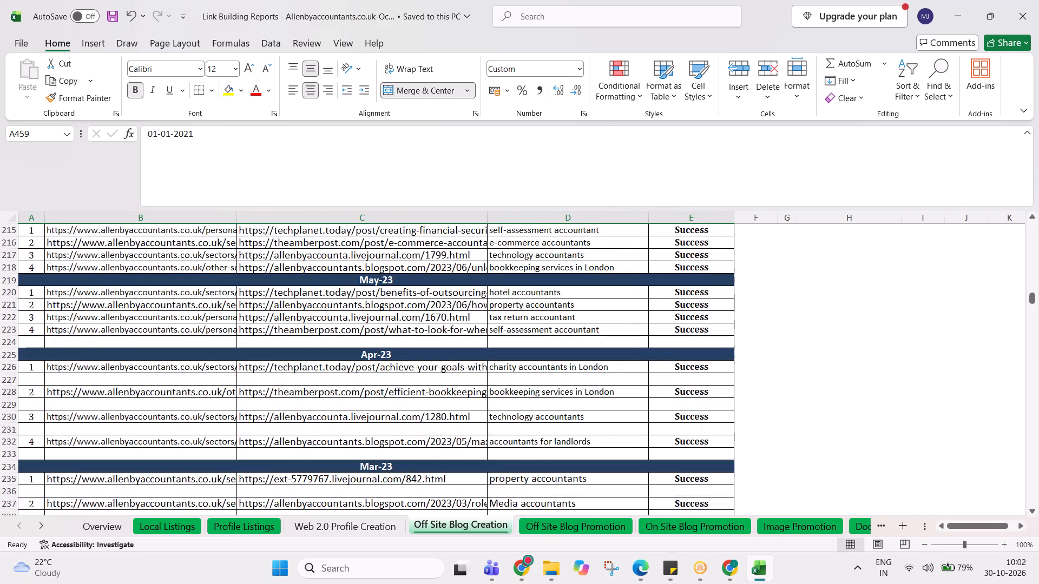
{"action": "scroll", "coordinate": [378, 325], "scroll_direction": "up", "scroll_amount": 6}
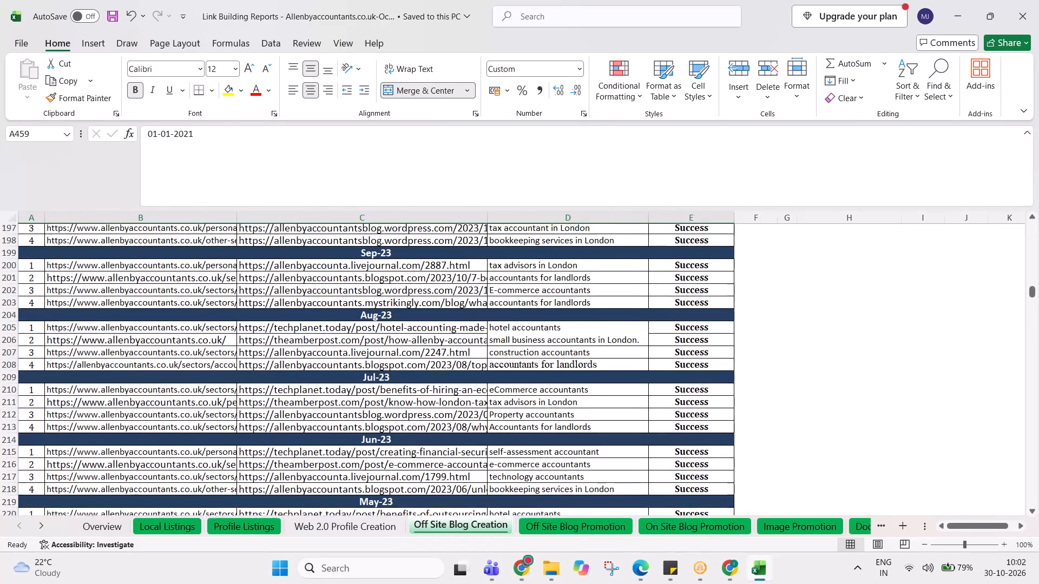
{"action": "scroll", "coordinate": [356, 343], "scroll_direction": "up", "scroll_amount": 3}
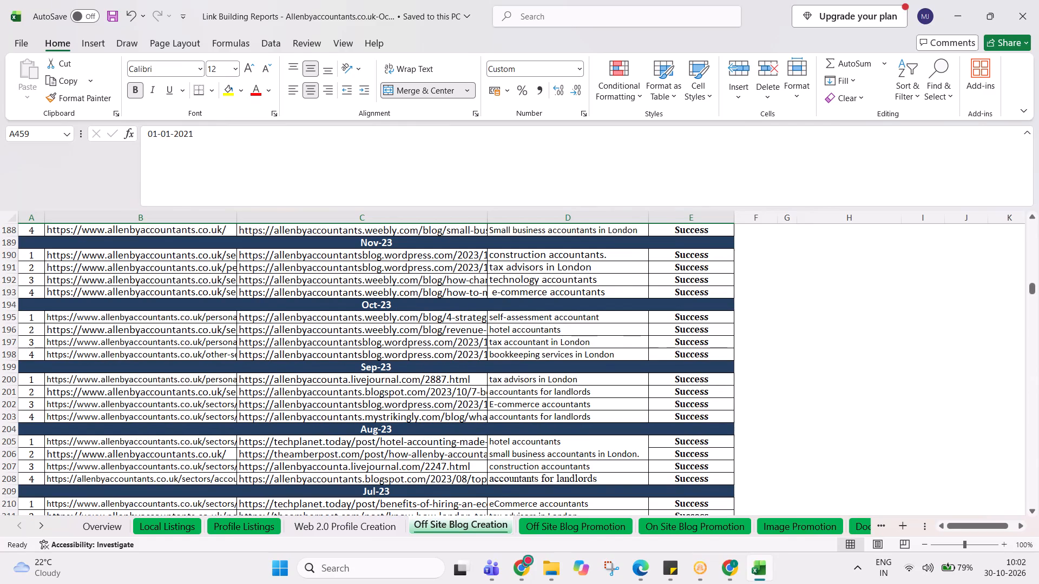
{"action": "scroll", "coordinate": [356, 343], "scroll_direction": "up", "scroll_amount": 4}
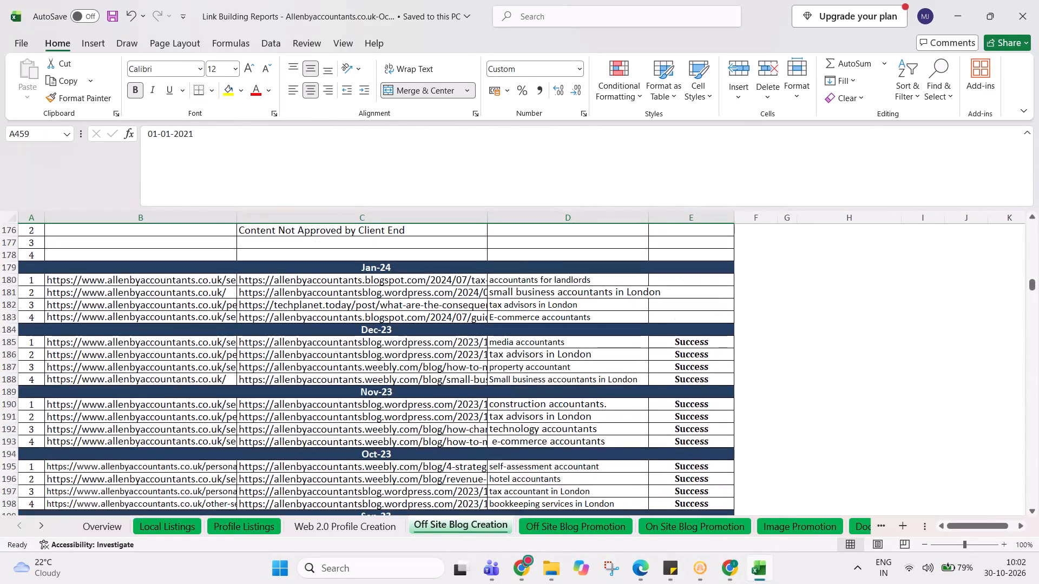
Check the 2024 month headers from Jan-24 up to Jun-24 for gaps, and select the Apr-24 header.
{"action": "scroll", "coordinate": [356, 343], "scroll_direction": "up", "scroll_amount": 3}
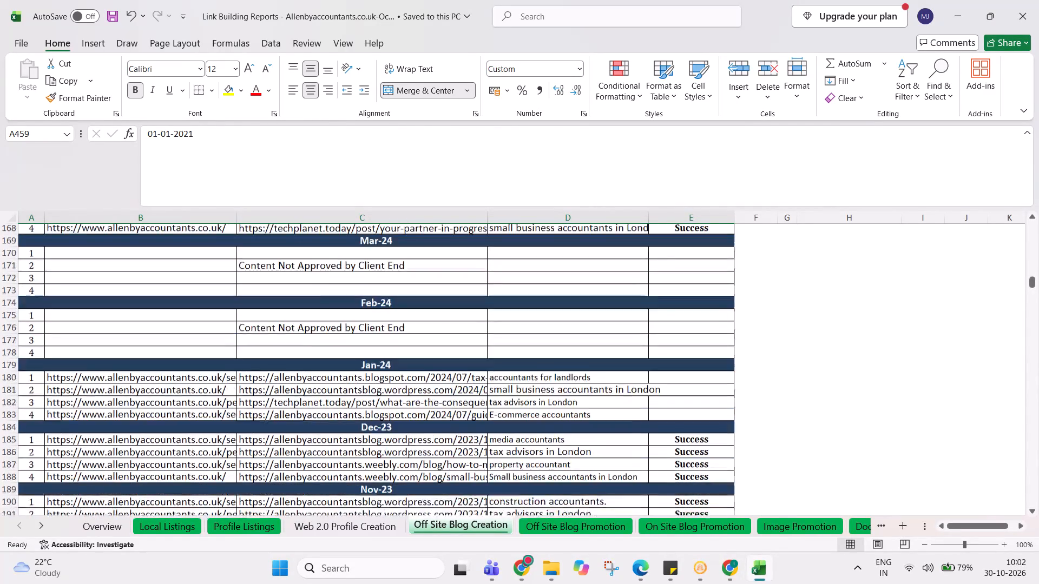
{"action": "scroll", "coordinate": [356, 343], "scroll_direction": "up", "scroll_amount": 2}
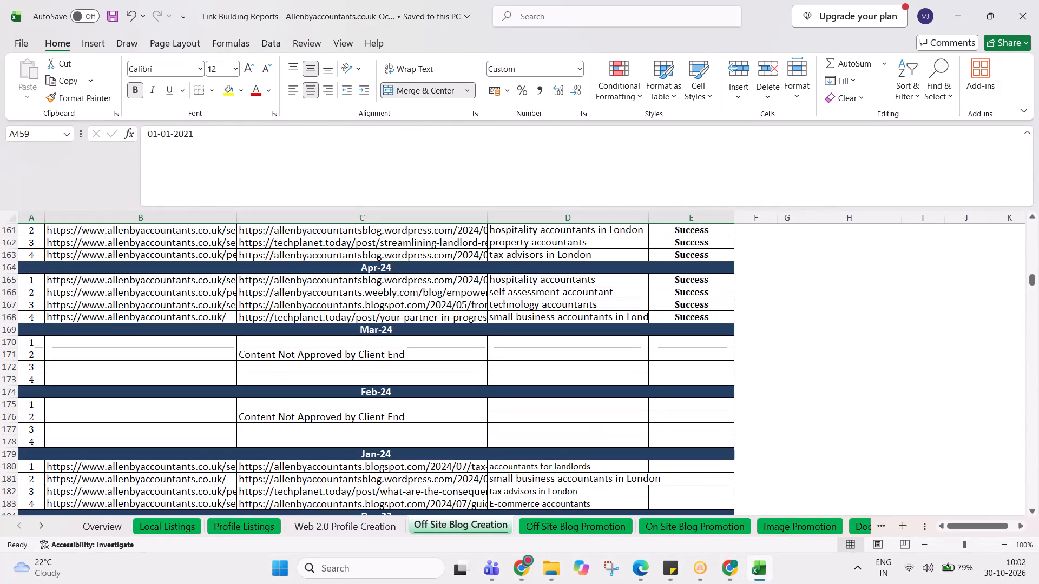
{"action": "scroll", "coordinate": [351, 303], "scroll_direction": "up", "scroll_amount": 2}
{"action": "left_click", "coordinate": [351, 342]}
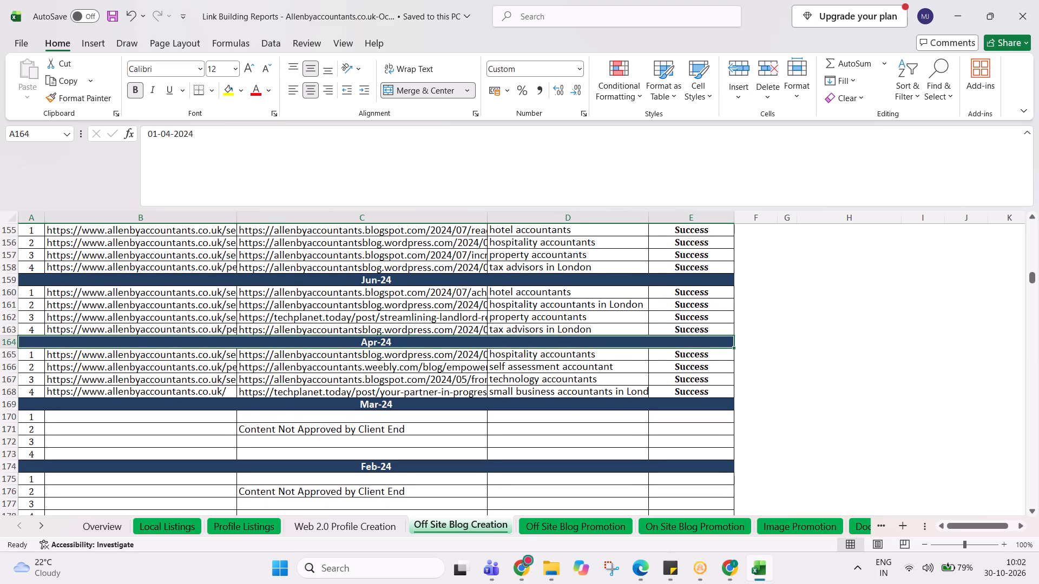
Switch to Chrome to consult the Basecamp message board, checking back against the Apr-24 section of the workbook.
{"action": "left_click", "coordinate": [521, 569]}
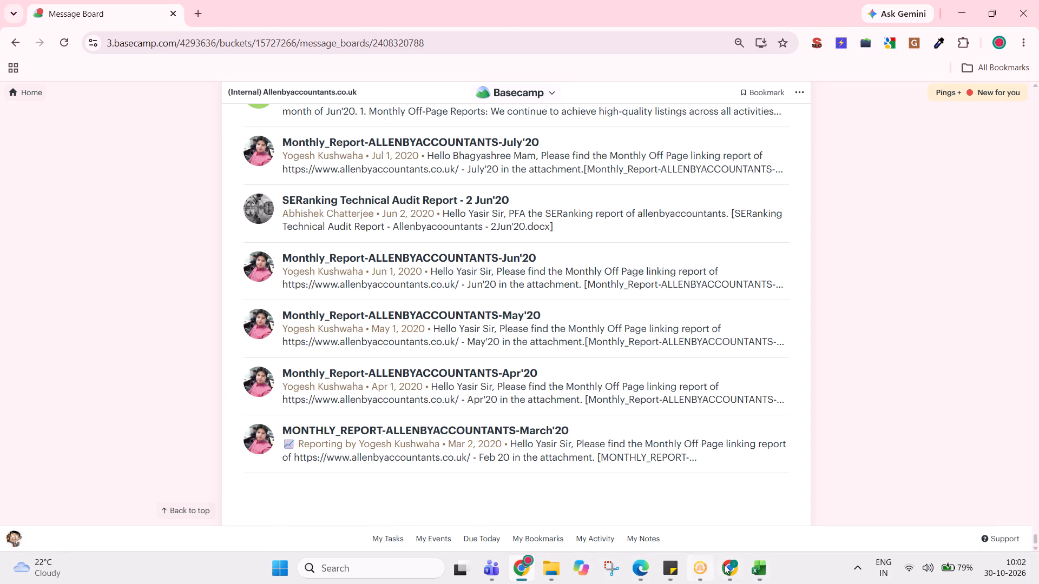
{"action": "left_click", "coordinate": [772, 568]}
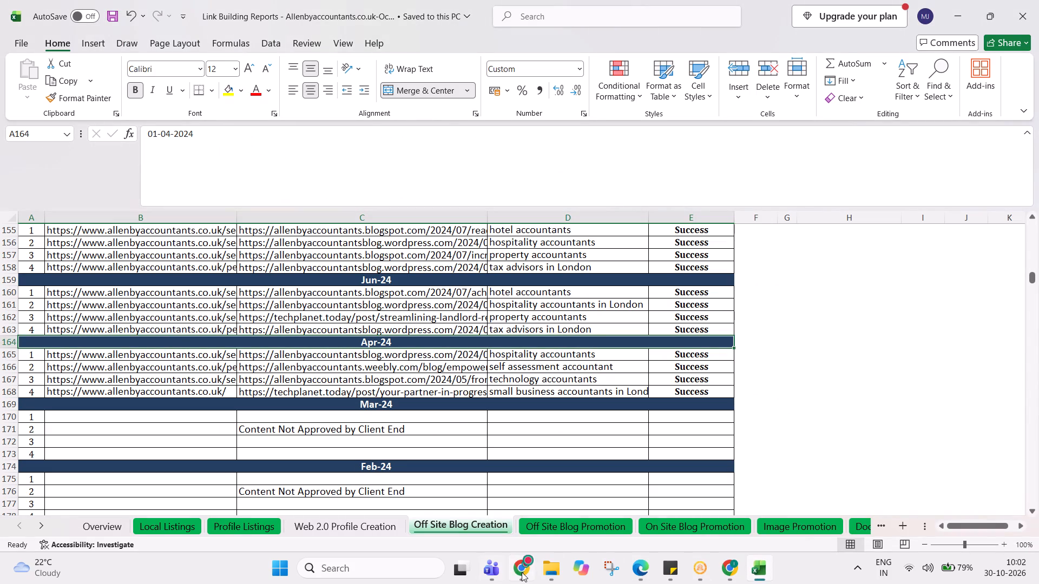
{"action": "left_click", "coordinate": [522, 572]}
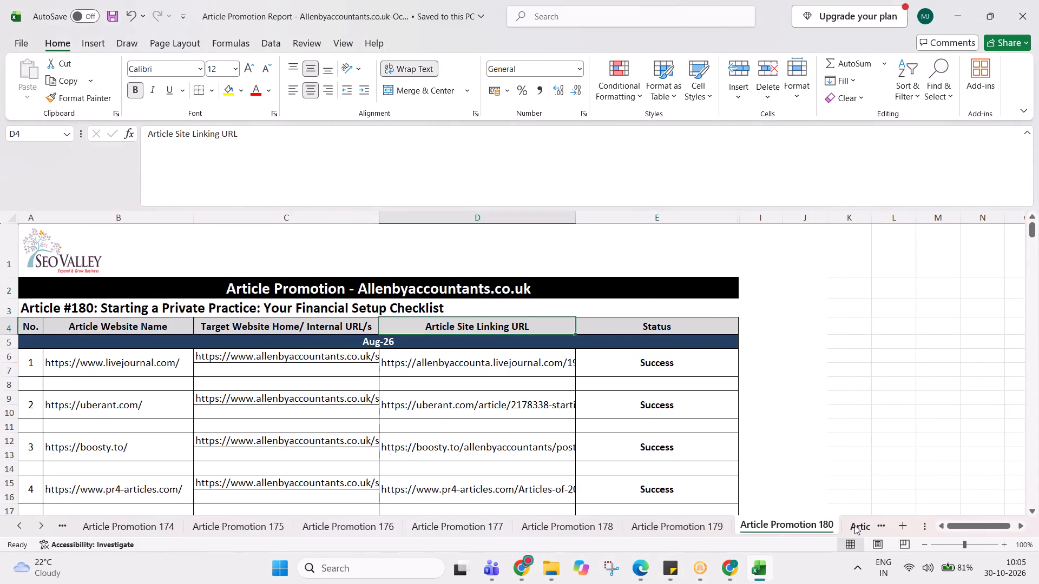
{"action": "left_click", "coordinate": [854, 523]}
{"action": "left_click", "coordinate": [855, 523]}
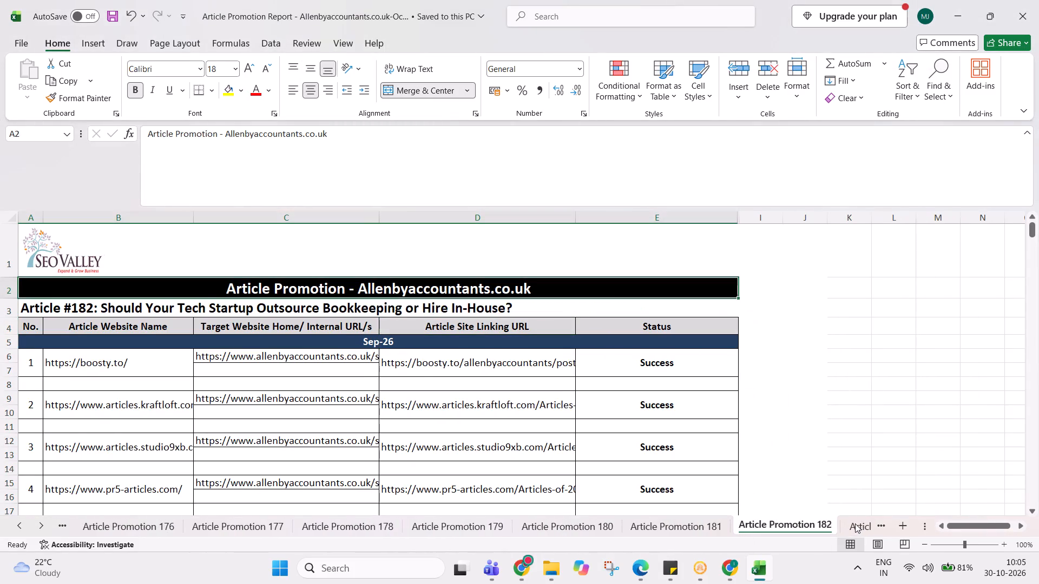
{"action": "left_click", "coordinate": [860, 526]}
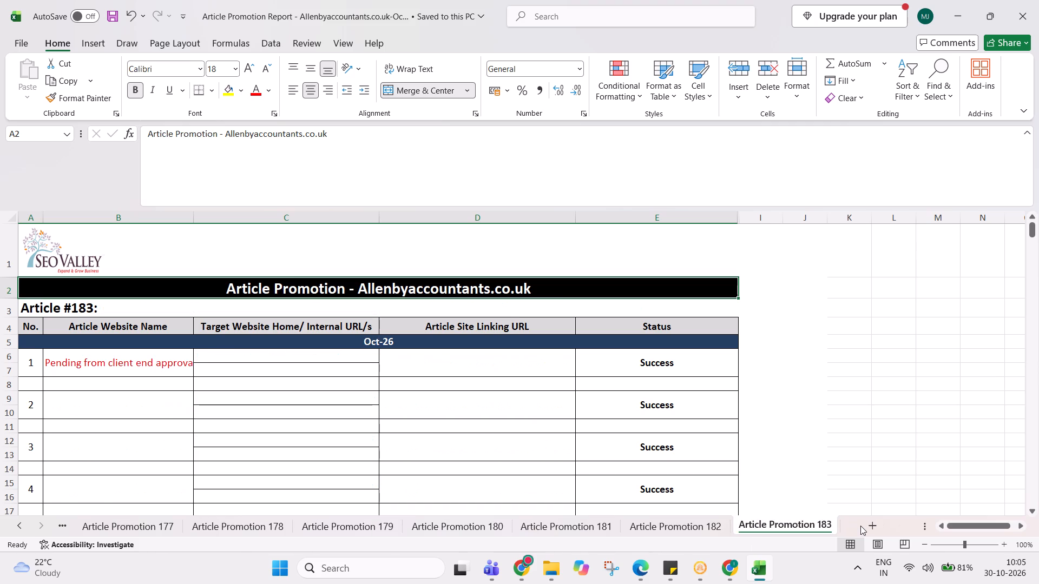
Save and close the article promotion workbook.
{"action": "key", "text": "ctrl+s"}
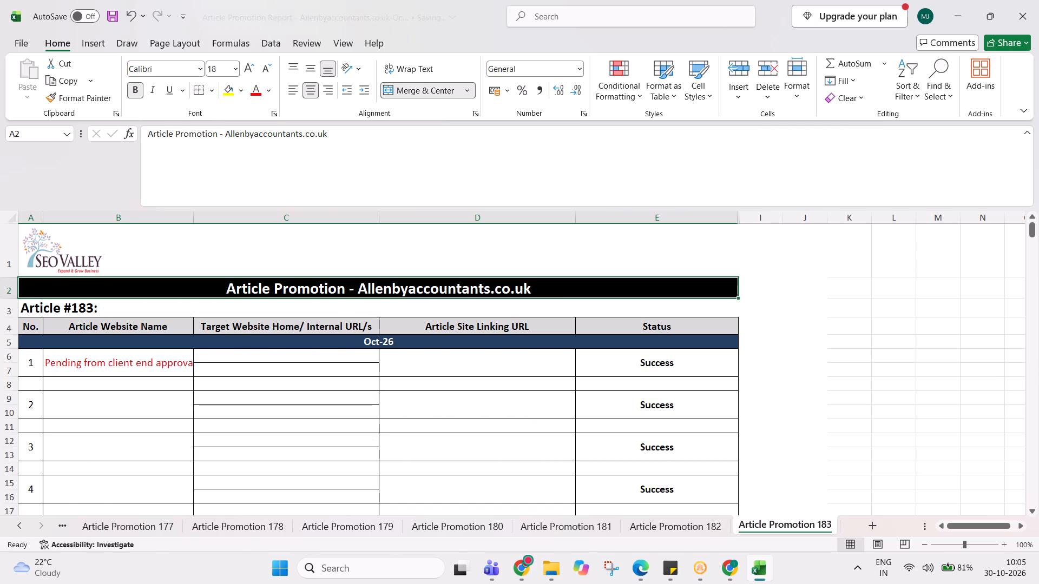
{"action": "left_click", "coordinate": [1017, 0]}
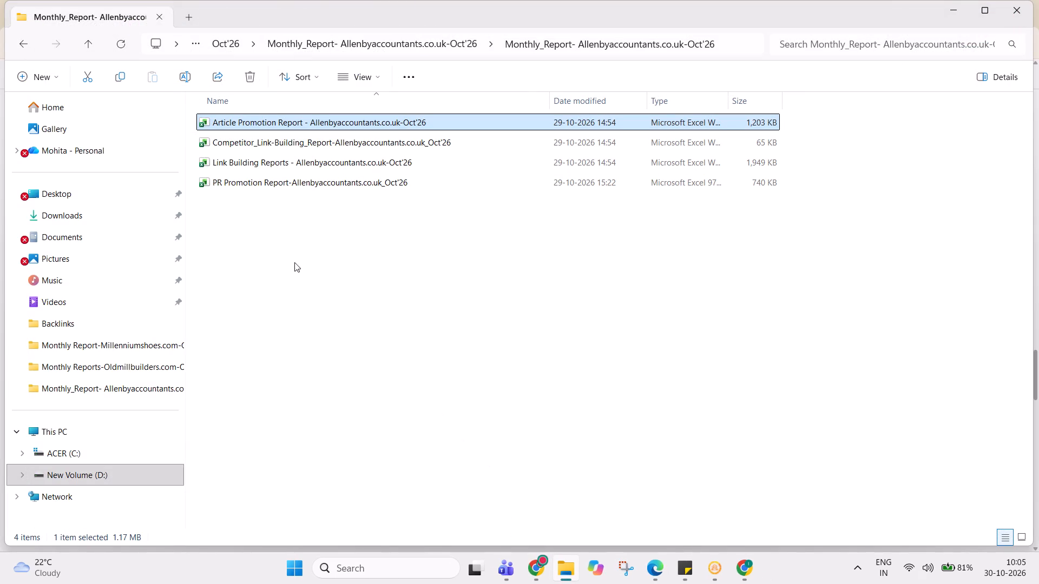
Open the PR Promotion Report-Allenbyaccountants.co.uk_Oct'26 workbook from the monthly report folder.
{"action": "double_click", "coordinate": [238, 185]}
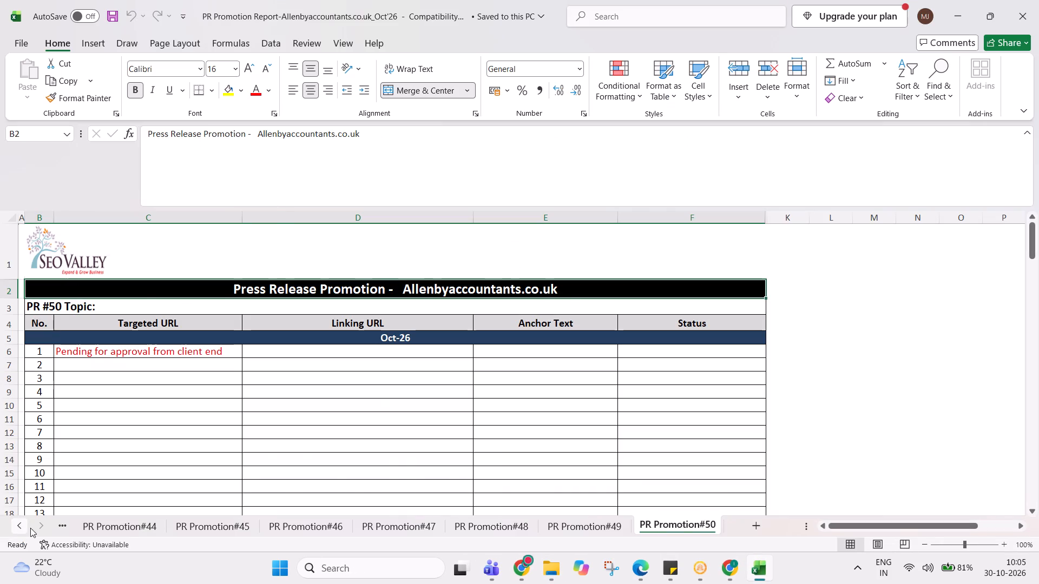
Check the month headers backwards from sheet PR Promotion#50 to PR Promotion#26 for missing months.
{"action": "triple_click", "coordinate": [63, 526]}
{"action": "triple_click", "coordinate": [63, 525]}
{"action": "triple_click", "coordinate": [63, 525]}
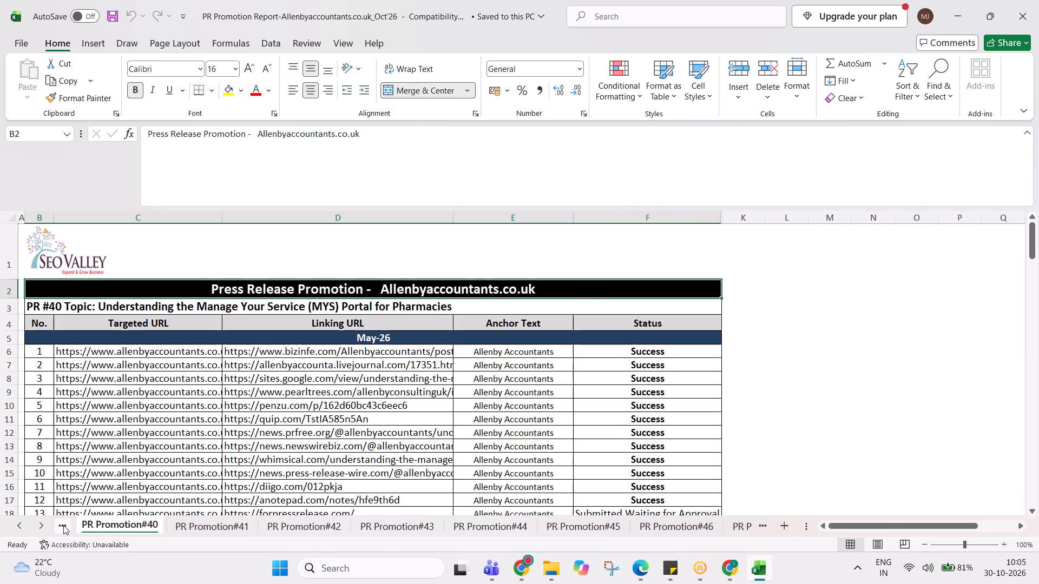
{"action": "triple_click", "coordinate": [63, 525]}
{"action": "triple_click", "coordinate": [63, 525]}
{"action": "triple_click", "coordinate": [63, 525]}
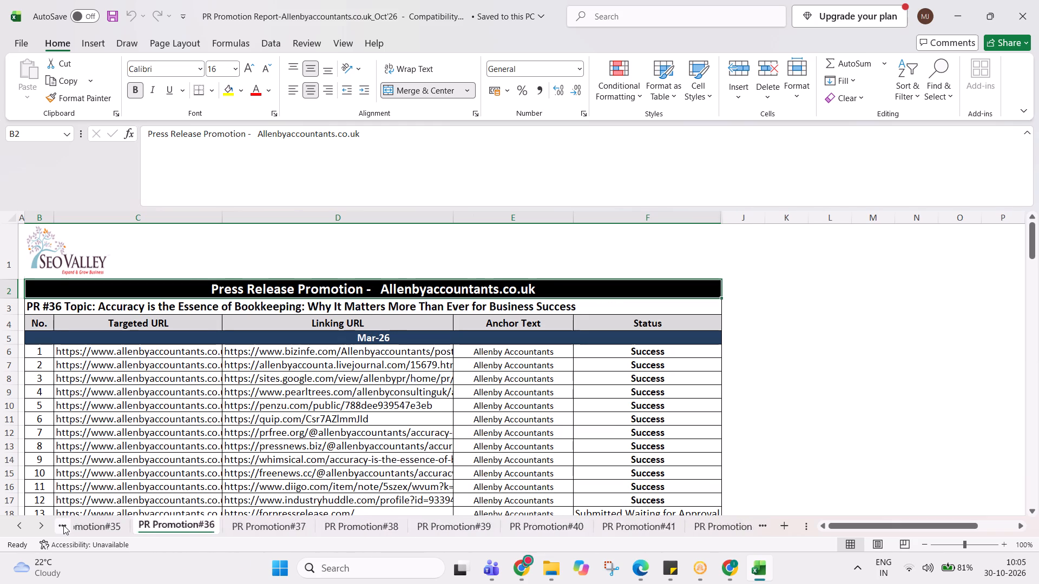
{"action": "left_click", "coordinate": [63, 525]}
{"action": "triple_click", "coordinate": [63, 525]}
{"action": "triple_click", "coordinate": [63, 525]}
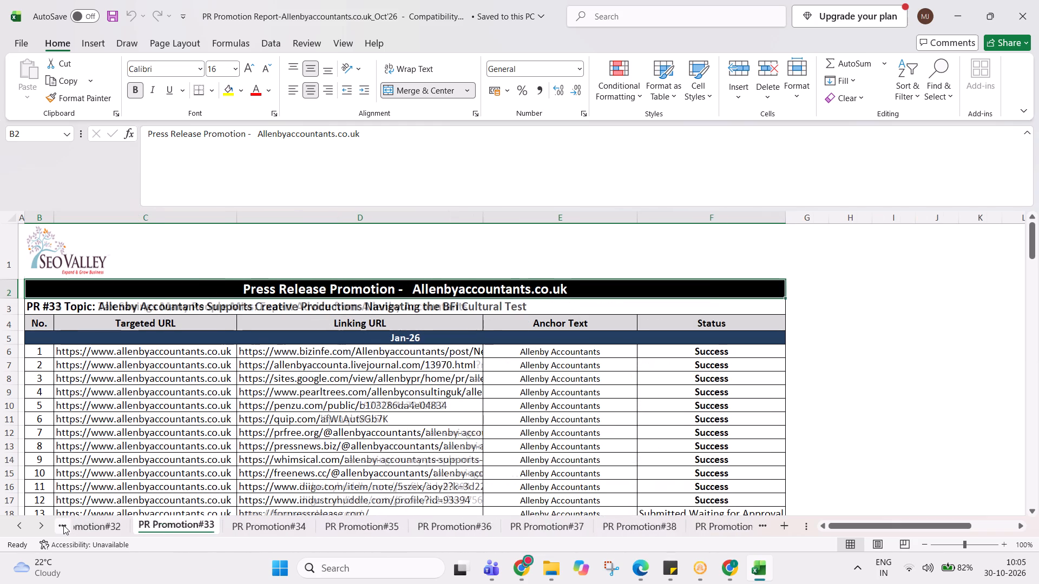
{"action": "triple_click", "coordinate": [63, 525]}
{"action": "double_click", "coordinate": [63, 525]}
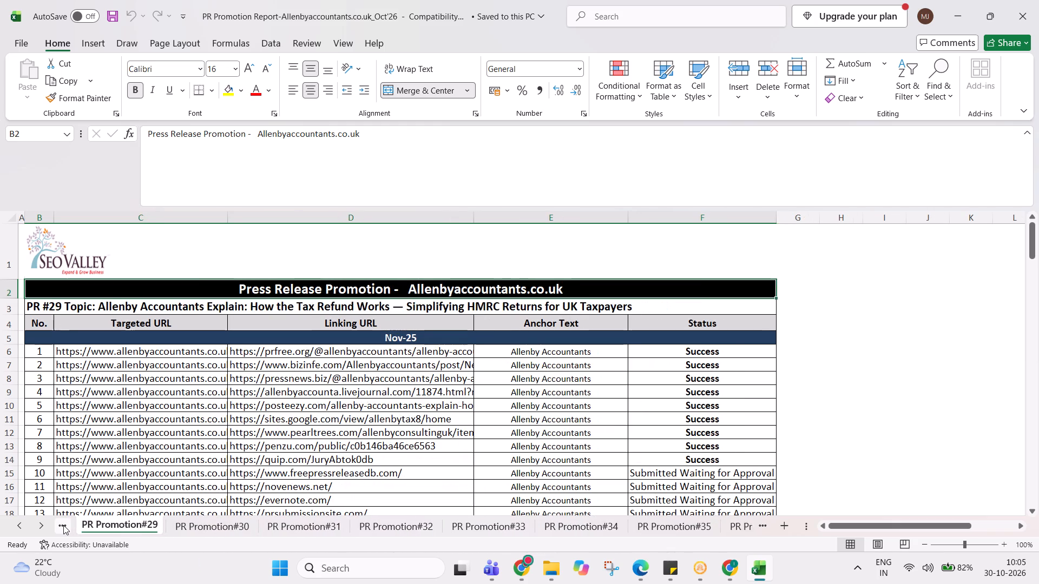
{"action": "double_click", "coordinate": [63, 525]}
{"action": "left_click", "coordinate": [63, 525]}
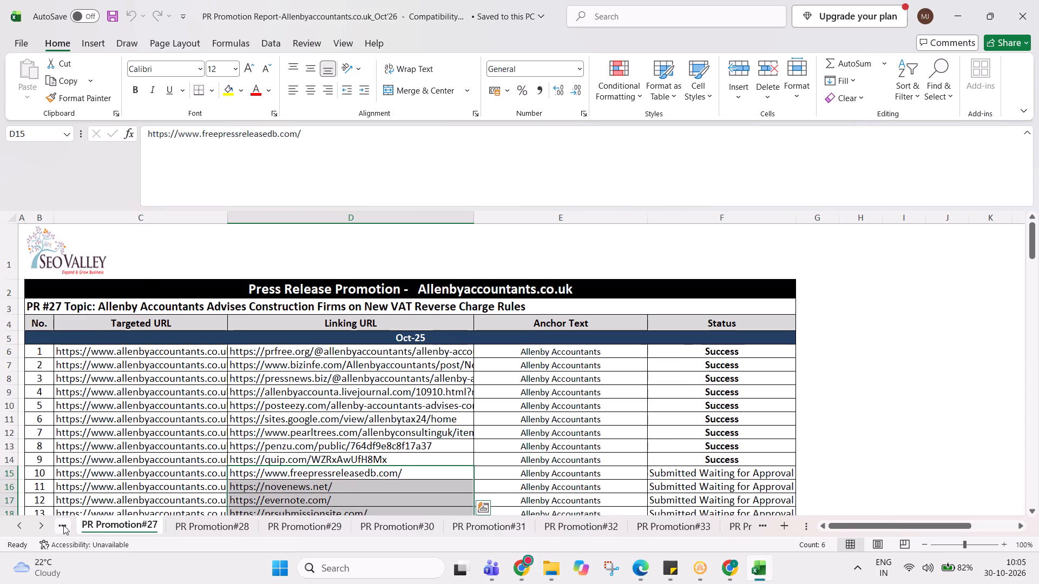
{"action": "left_click", "coordinate": [63, 525]}
Select the Press Release Promotion title cell on sheets PR Promotion#26 and PR Promotion#27.
{"action": "scroll", "coordinate": [275, 366], "scroll_direction": "up", "scroll_amount": 2}
{"action": "left_click", "coordinate": [211, 293]}
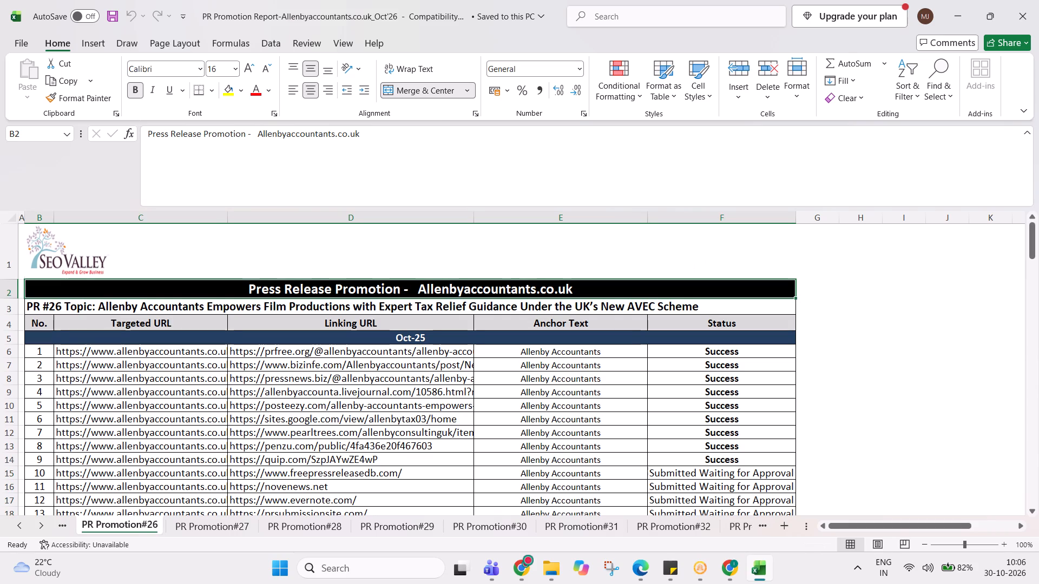
{"action": "left_click", "coordinate": [196, 523]}
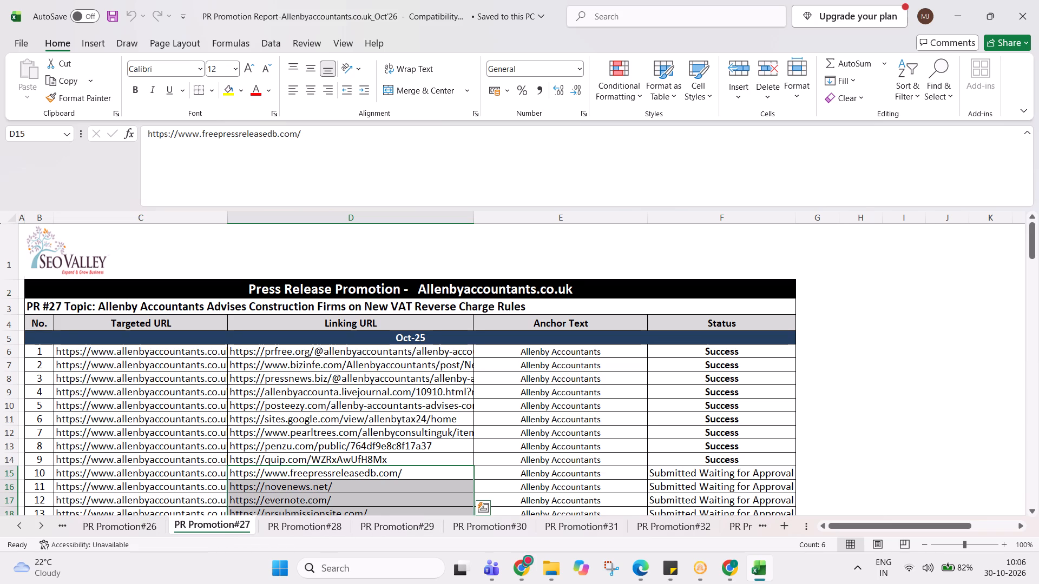
{"action": "left_click", "coordinate": [293, 288]}
Check the month headers forward on sheets PR Promotion#28 through PR Promotion#50 for missing months.
{"action": "left_click", "coordinate": [286, 528]}
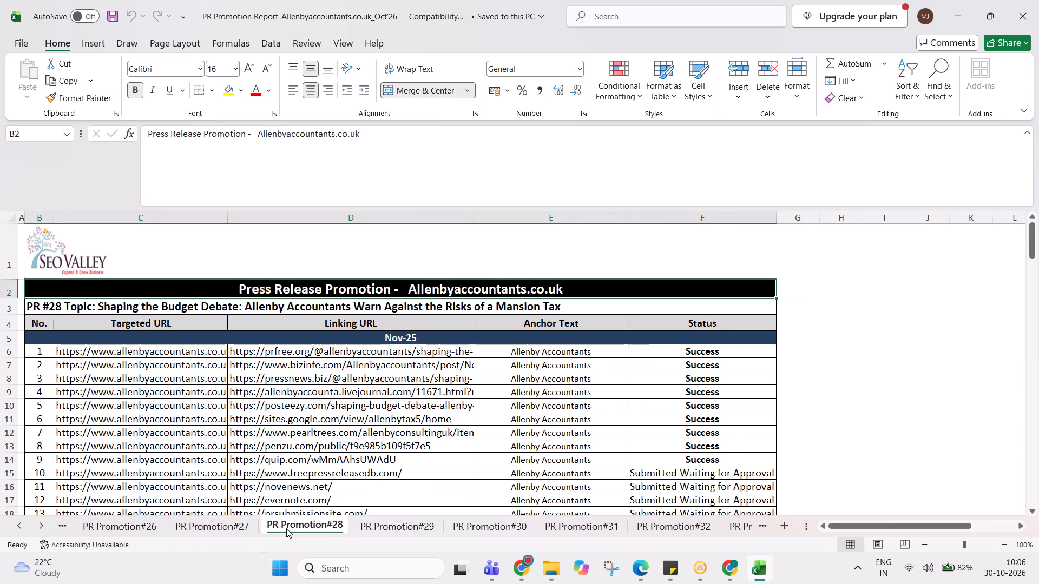
{"action": "left_click", "coordinate": [495, 519]}
{"action": "left_click", "coordinate": [396, 529]}
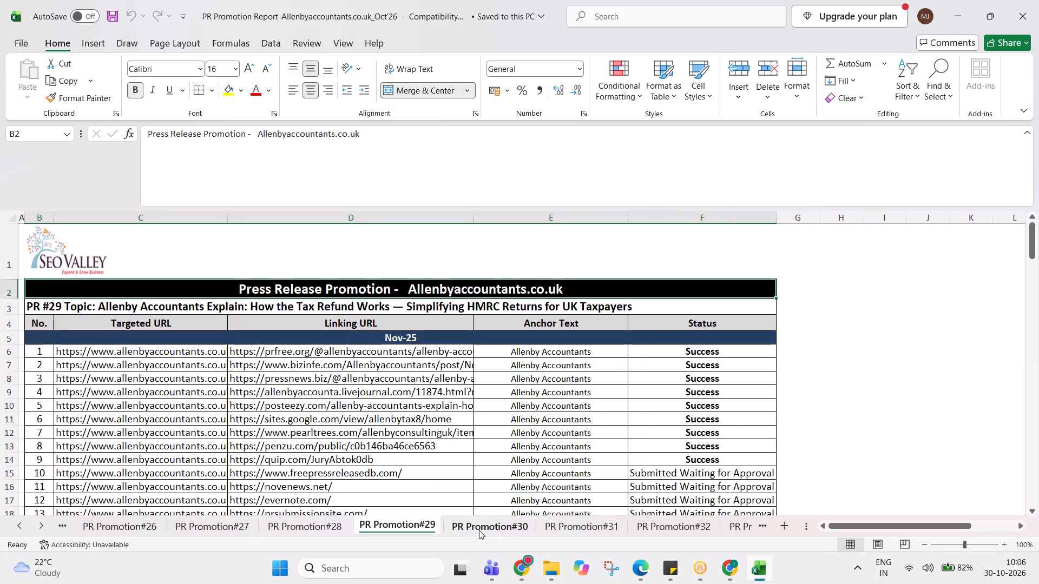
{"action": "left_click", "coordinate": [483, 528]}
{"action": "left_click", "coordinate": [591, 526]}
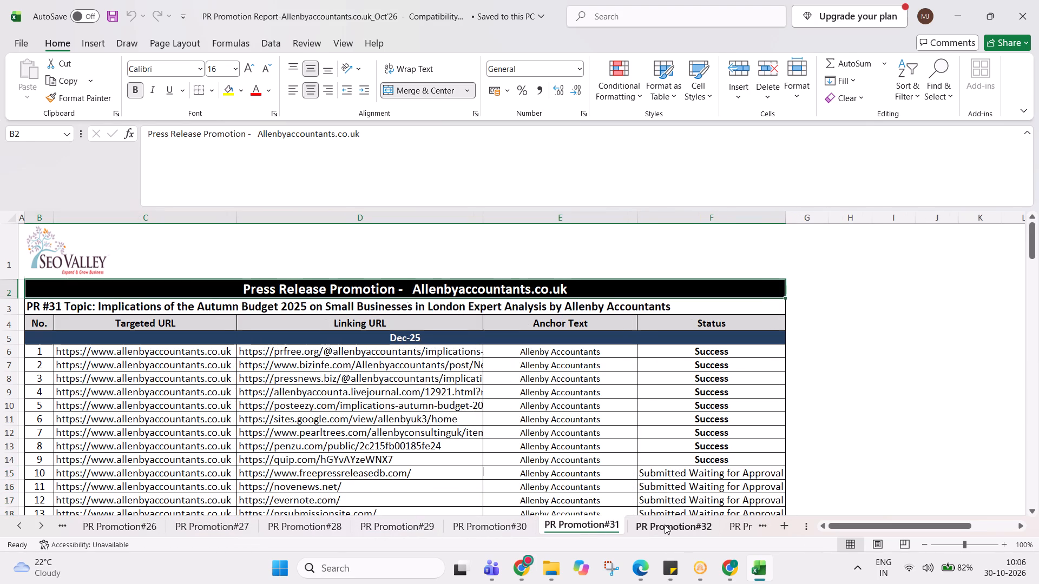
{"action": "left_click", "coordinate": [665, 525]}
{"action": "left_click", "coordinate": [733, 526]}
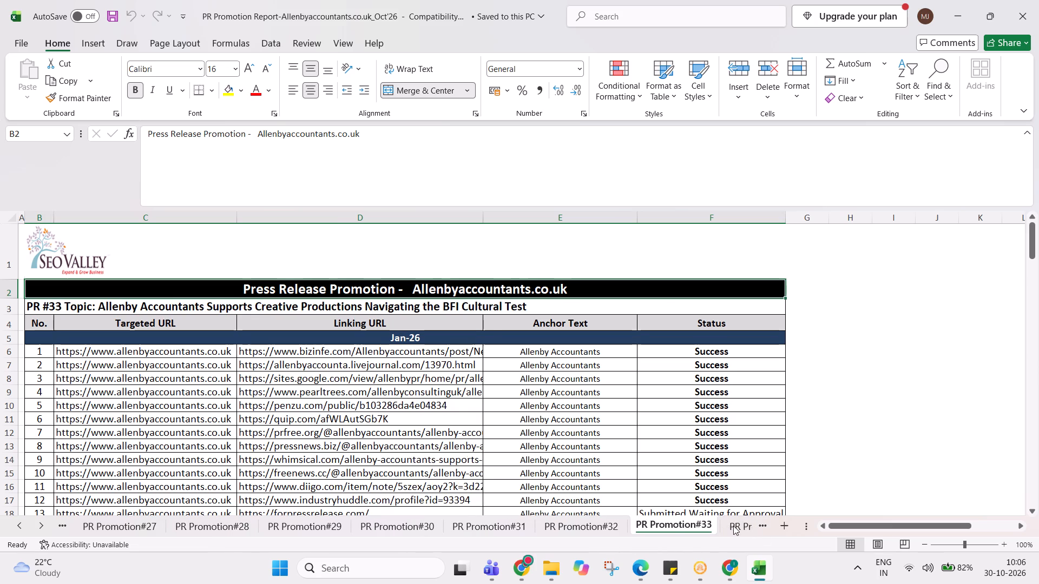
{"action": "left_click", "coordinate": [733, 526]}
{"action": "left_click", "coordinate": [733, 526]}
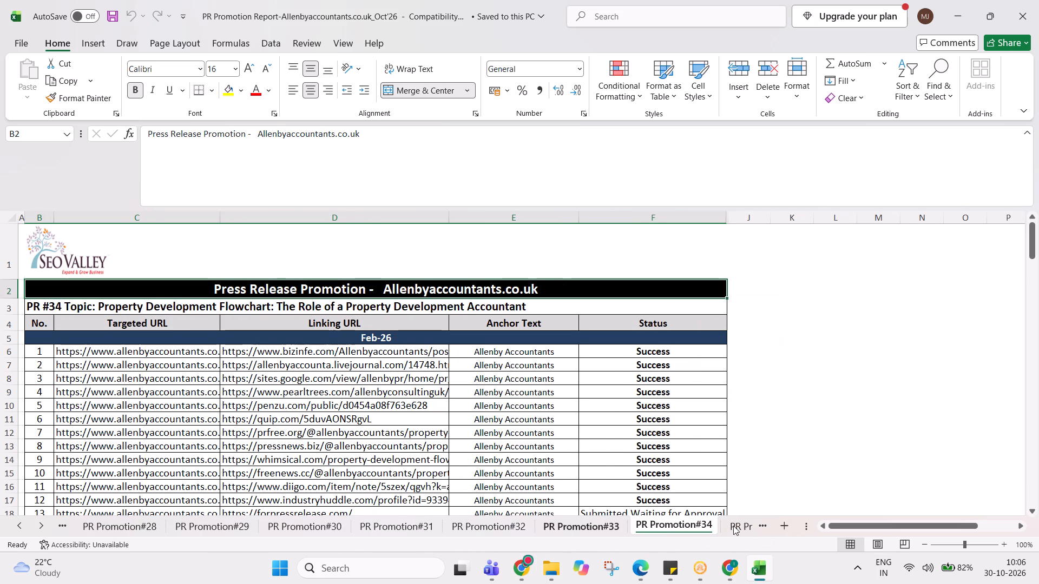
{"action": "left_click", "coordinate": [733, 526]}
{"action": "left_click", "coordinate": [733, 526]}
{"action": "left_click", "coordinate": [733, 526]}
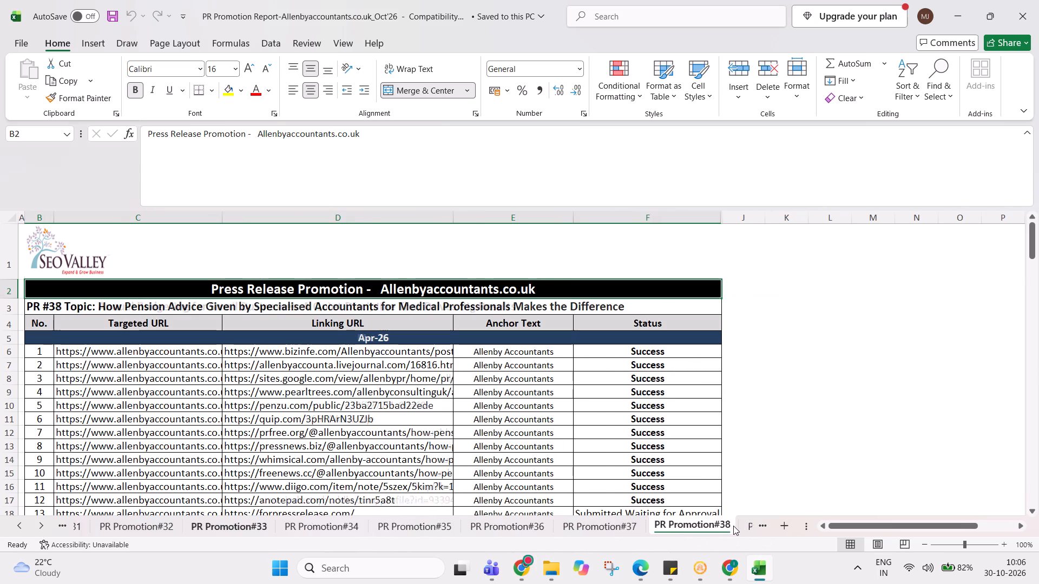
{"action": "left_click", "coordinate": [733, 526]}
{"action": "left_click", "coordinate": [733, 526]}
{"action": "double_click", "coordinate": [733, 526]}
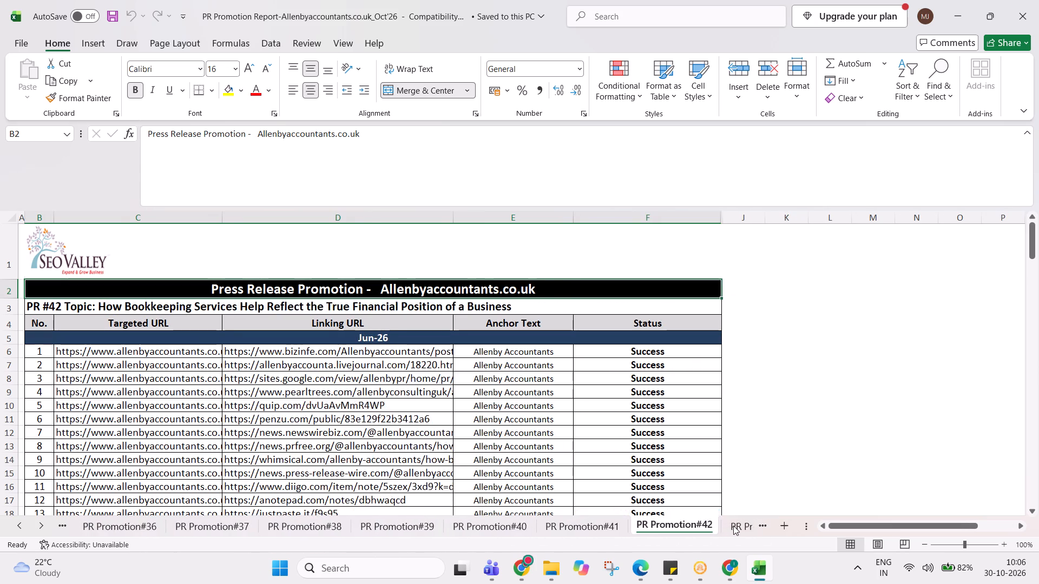
{"action": "left_click", "coordinate": [733, 526]}
{"action": "left_click", "coordinate": [733, 526]}
{"action": "left_click", "coordinate": [733, 526]}
{"action": "left_click", "coordinate": [733, 526]}
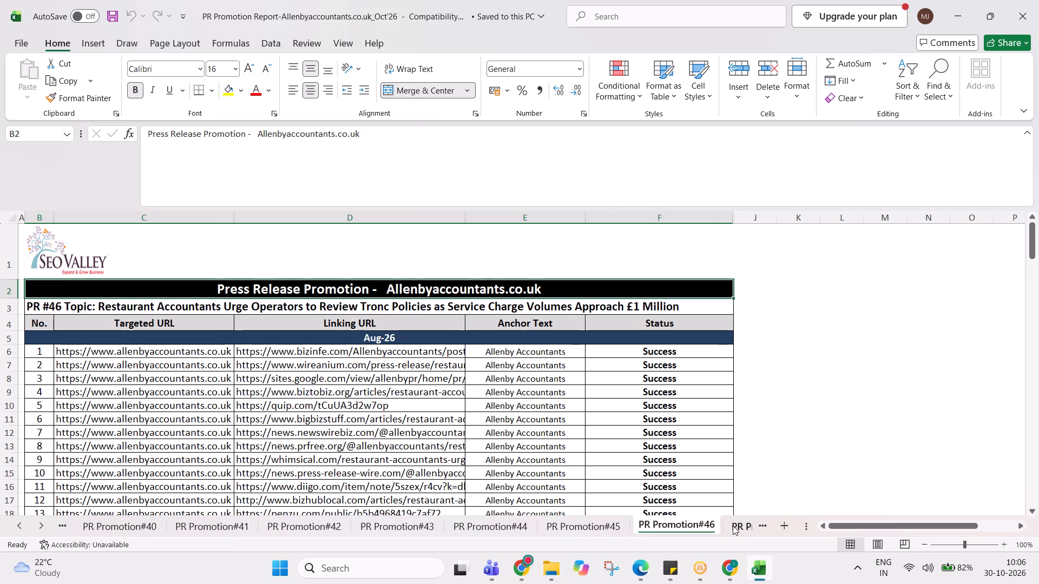
{"action": "left_click", "coordinate": [733, 526]}
{"action": "left_click", "coordinate": [733, 526]}
{"action": "left_click", "coordinate": [733, 526]}
{"action": "left_click", "coordinate": [733, 526]}
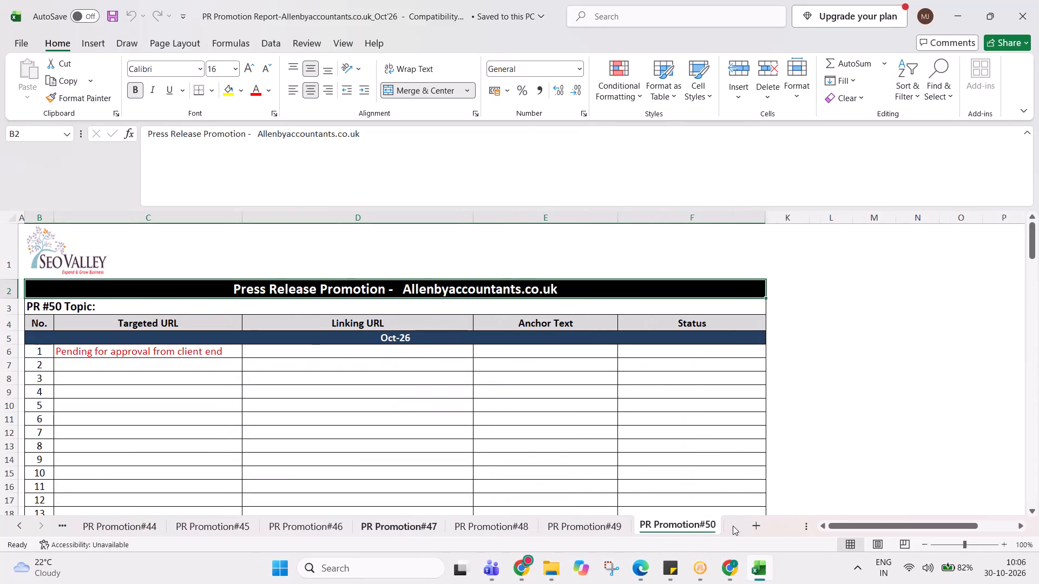
Close the PR Promotion Report workbook.
{"action": "left_click", "coordinate": [1024, 0]}
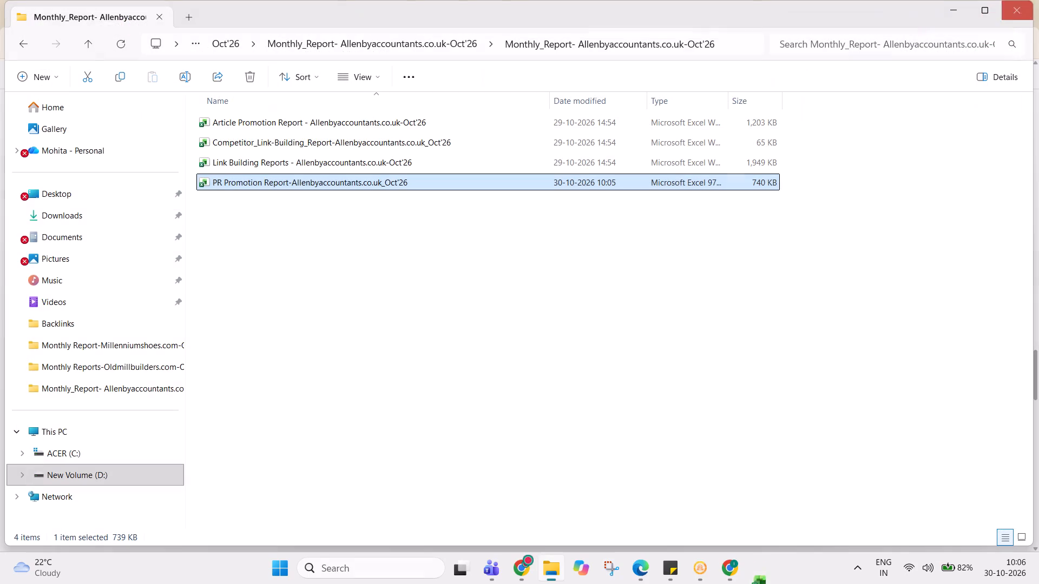
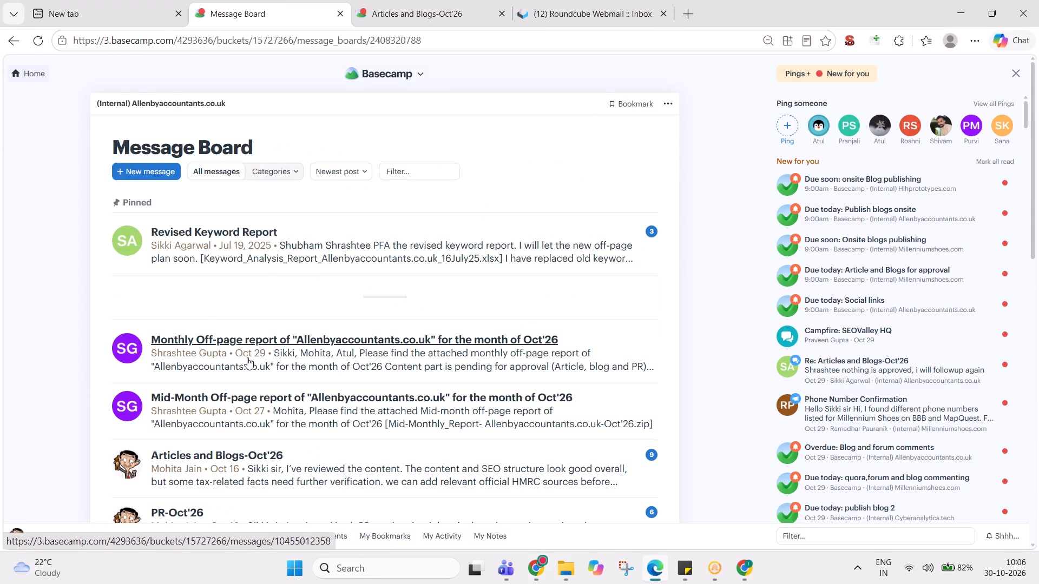
Open the PR-Oct'26 message from the message board and check its latest comments on the press releases' approval.
{"action": "scroll", "coordinate": [247, 357], "scroll_direction": "down", "scroll_amount": 1}
{"action": "left_click", "coordinate": [246, 470]}
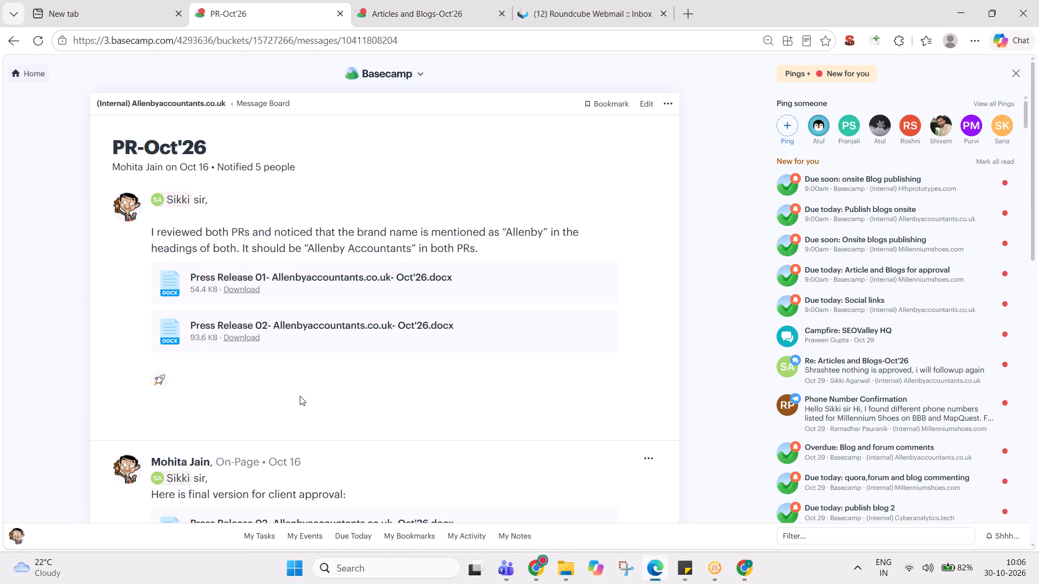
{"action": "scroll", "coordinate": [300, 396], "scroll_direction": "down", "scroll_amount": 16}
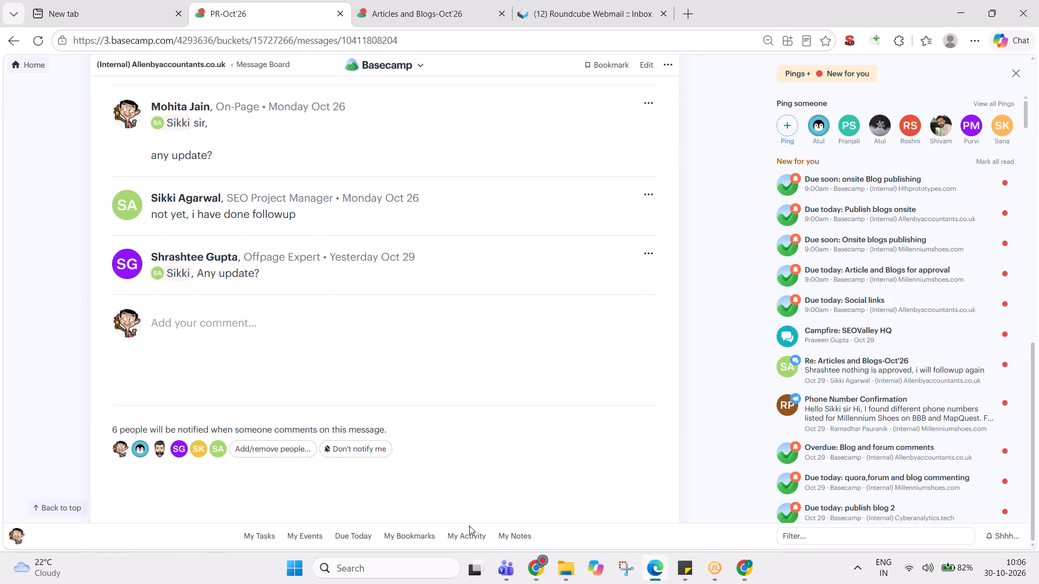
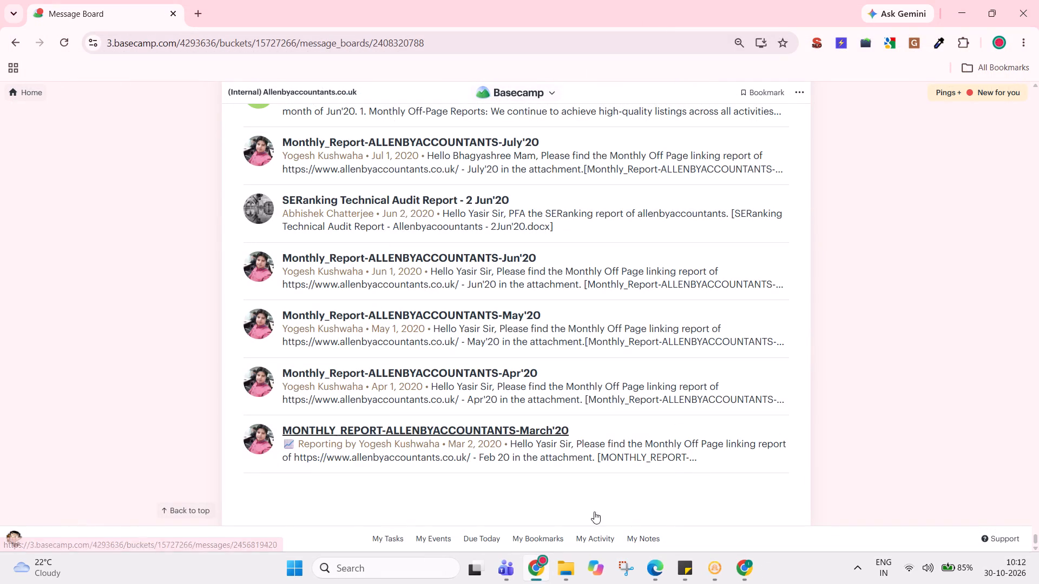
{"action": "left_click", "coordinate": [573, 570]}
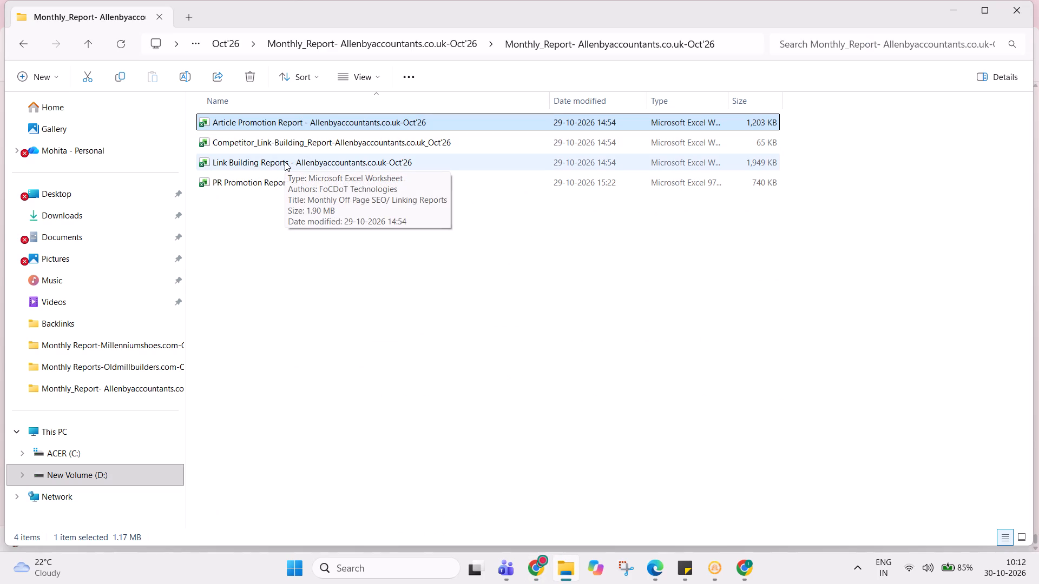
{"action": "double_click", "coordinate": [276, 178]}
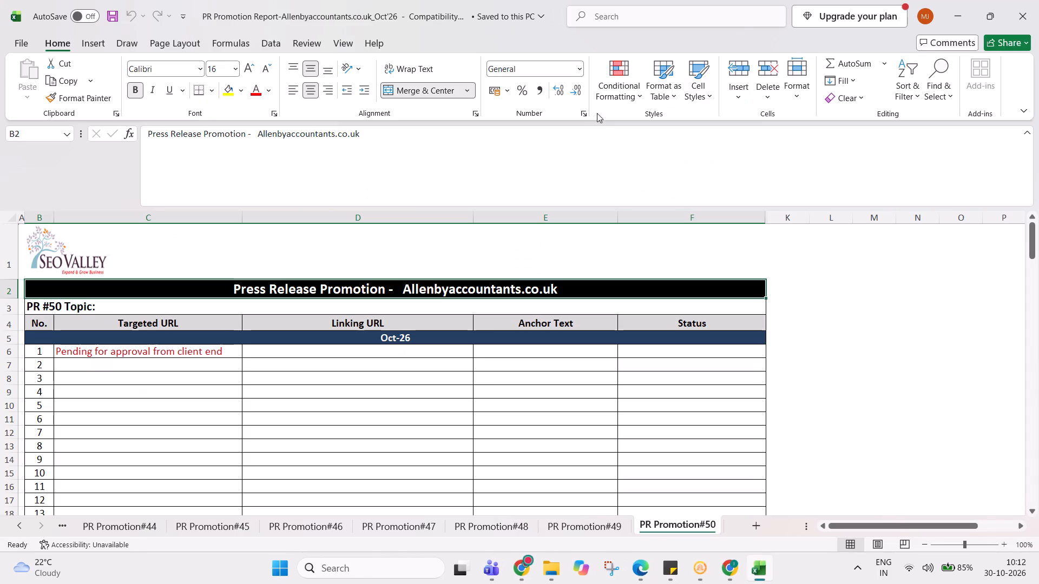
{"action": "left_click", "coordinate": [1025, 4]}
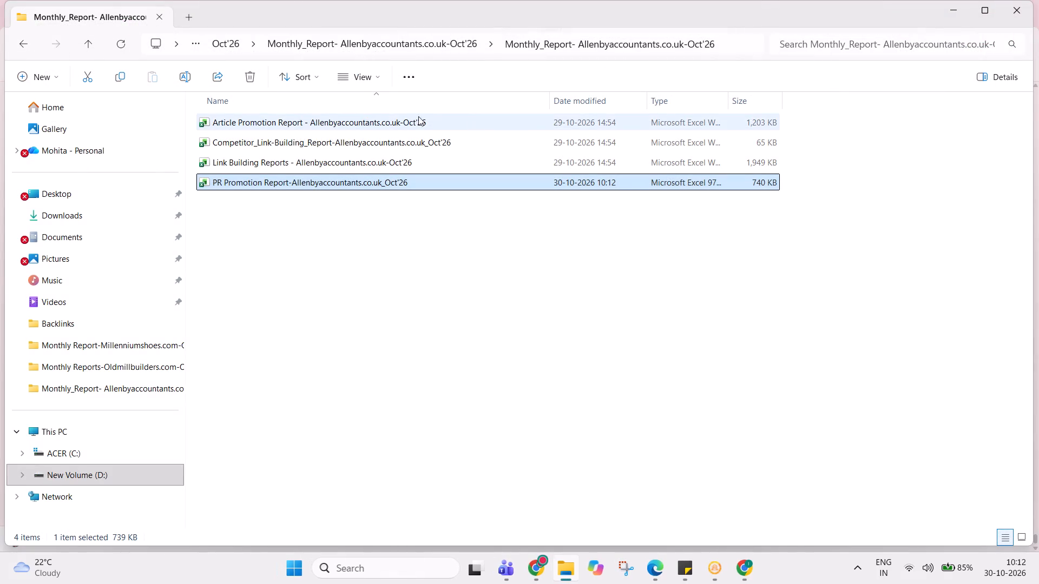
{"action": "double_click", "coordinate": [337, 156]}
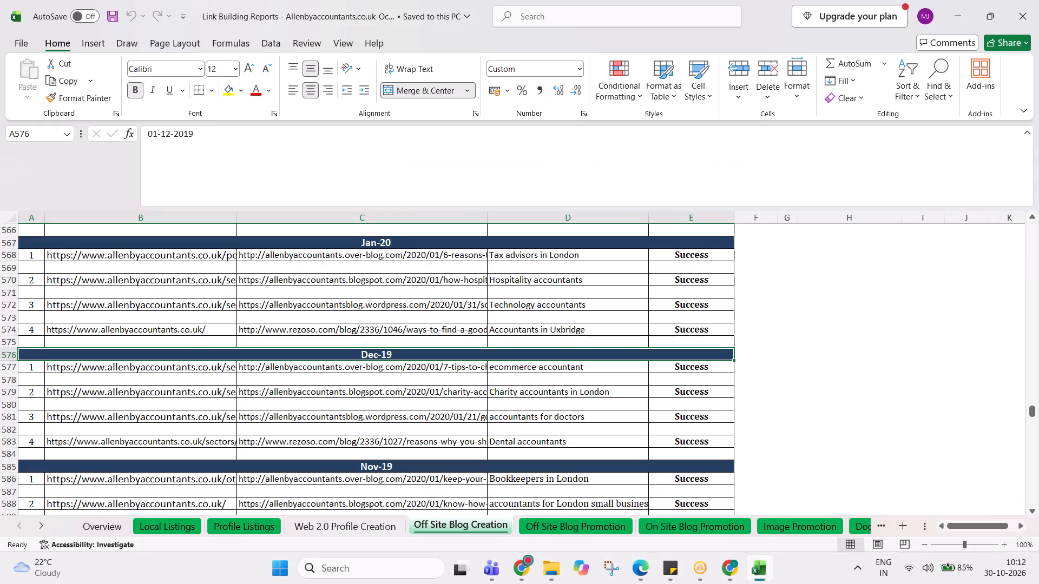
{"action": "scroll", "coordinate": [308, 355], "scroll_direction": "up", "scroll_amount": 16}
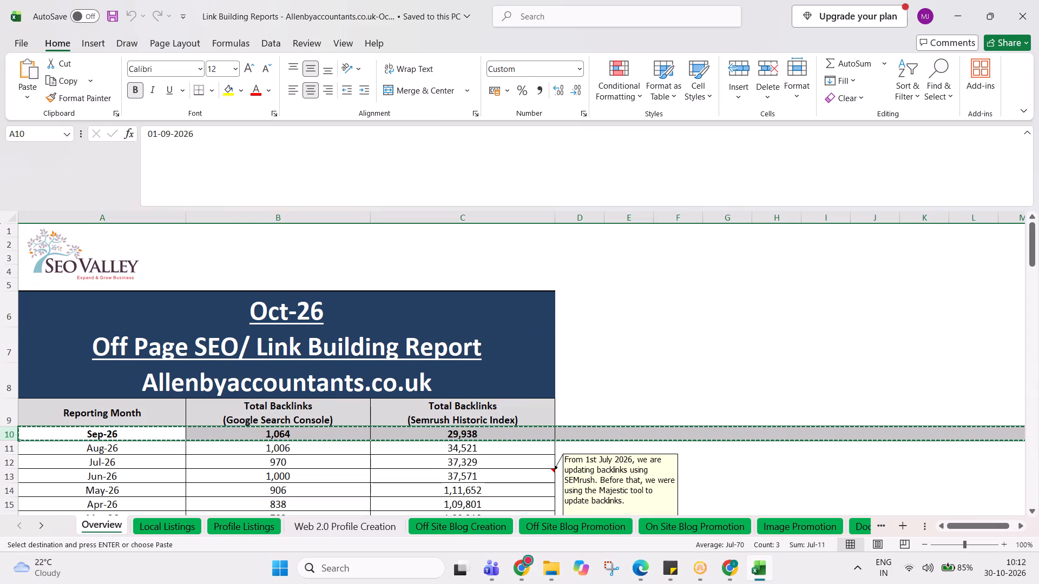
{"action": "left_click", "coordinate": [741, 65]}
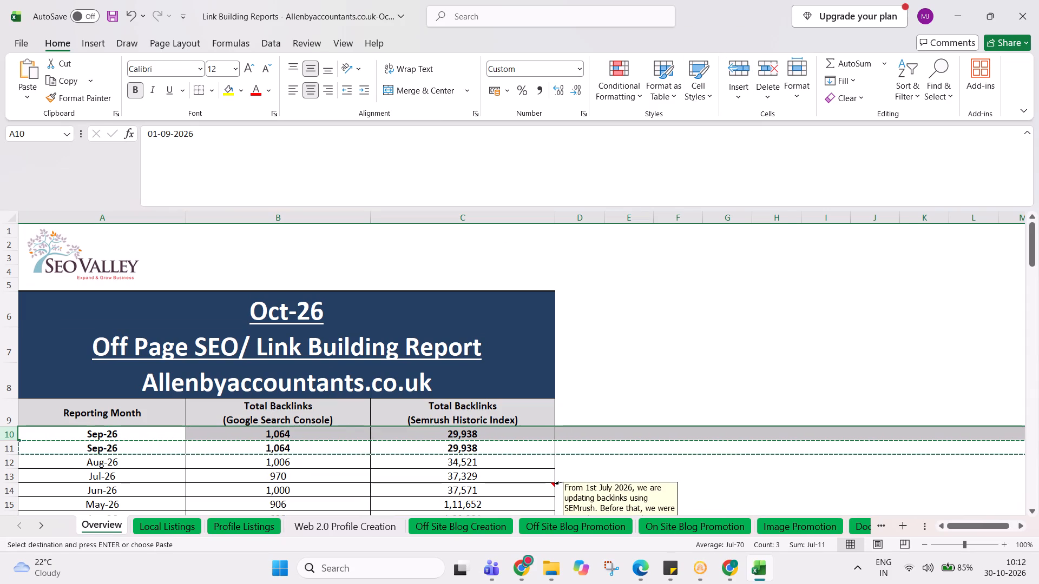
{"action": "double_click", "coordinate": [104, 434]}
{"action": "key", "text": "BackSpace"}
{"action": "key", "text": "BackSpace"}
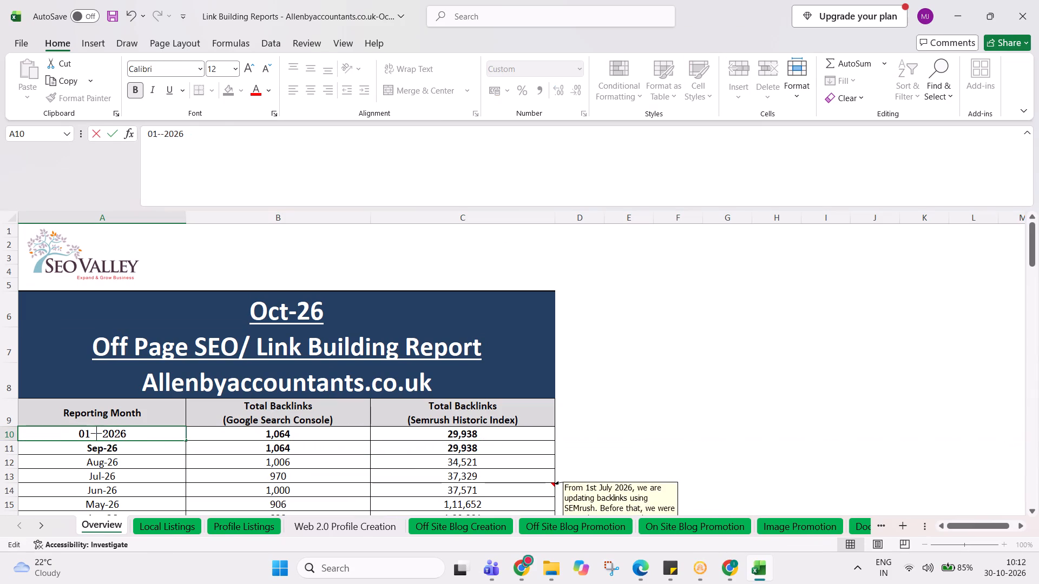
{"action": "type", "text": "10"}
Remove bold from the Sep-26 row, clear both backlink totals in the Oct-26 row, and save the workbook.
{"action": "left_click_drag", "start_coordinate": [166, 449], "coordinate": [413, 446]}
{"action": "key", "text": "ctrl+b"}
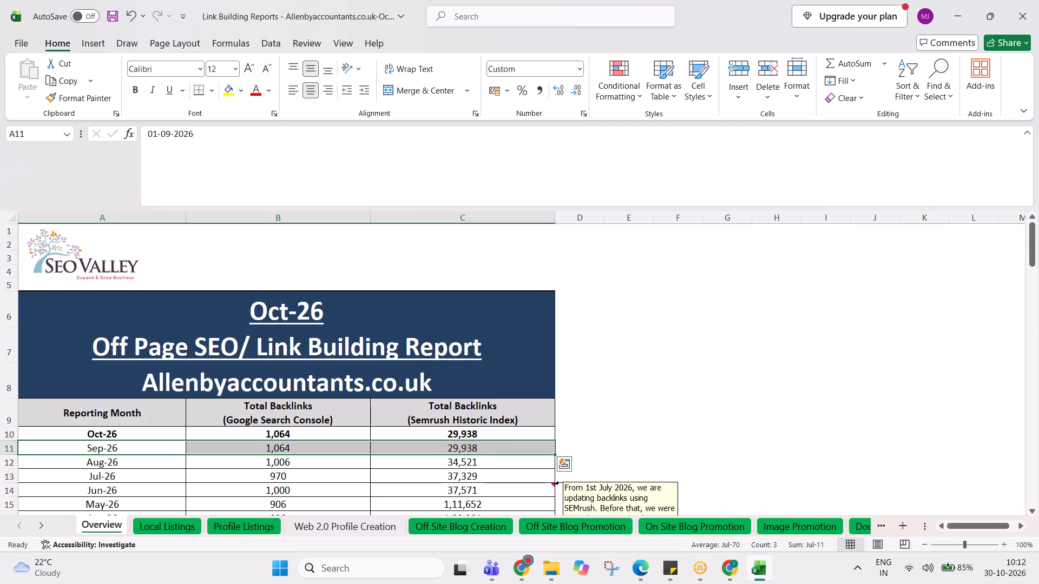
{"action": "left_click", "coordinate": [311, 430]}
{"action": "key", "text": "Delete"}
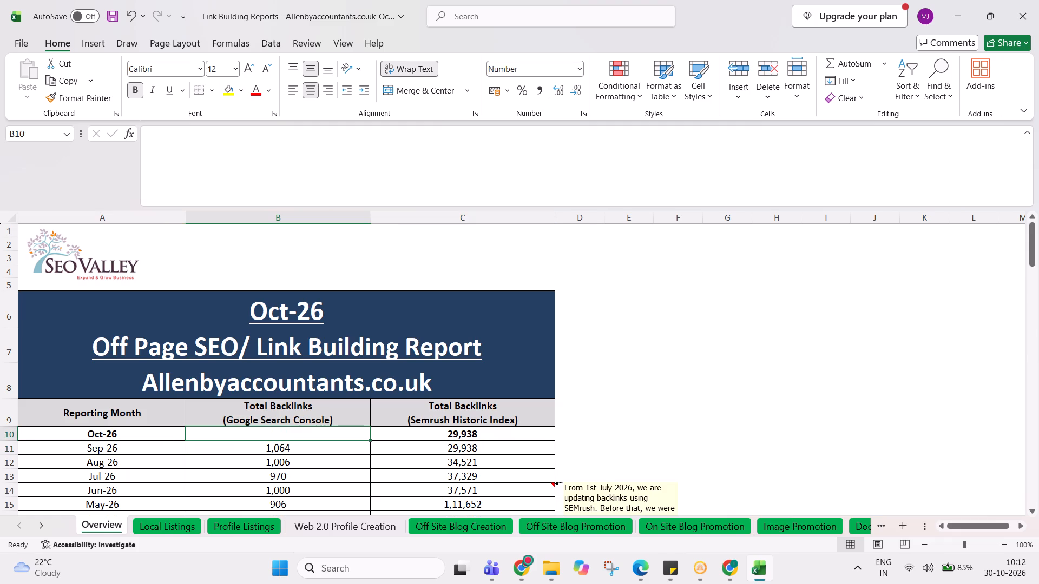
{"action": "key", "text": "Right"}
{"action": "key", "text": "Delete"}
{"action": "key", "text": "ctrl+s"}
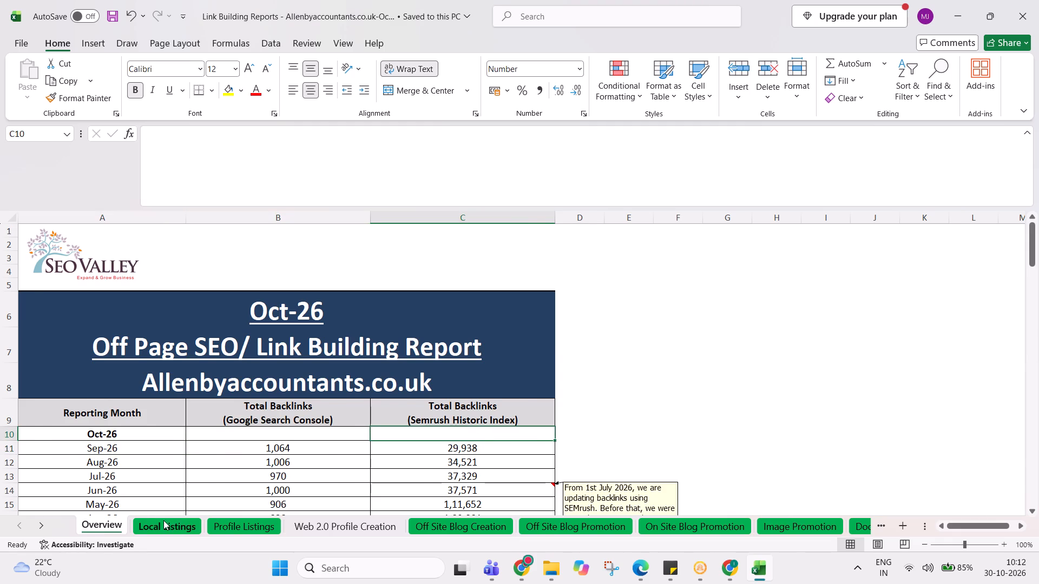
Copy the first eleven Oct-26 linking URLs from the Local Listings sheet and open them all in new browser tabs.
{"action": "left_click", "coordinate": [163, 520]}
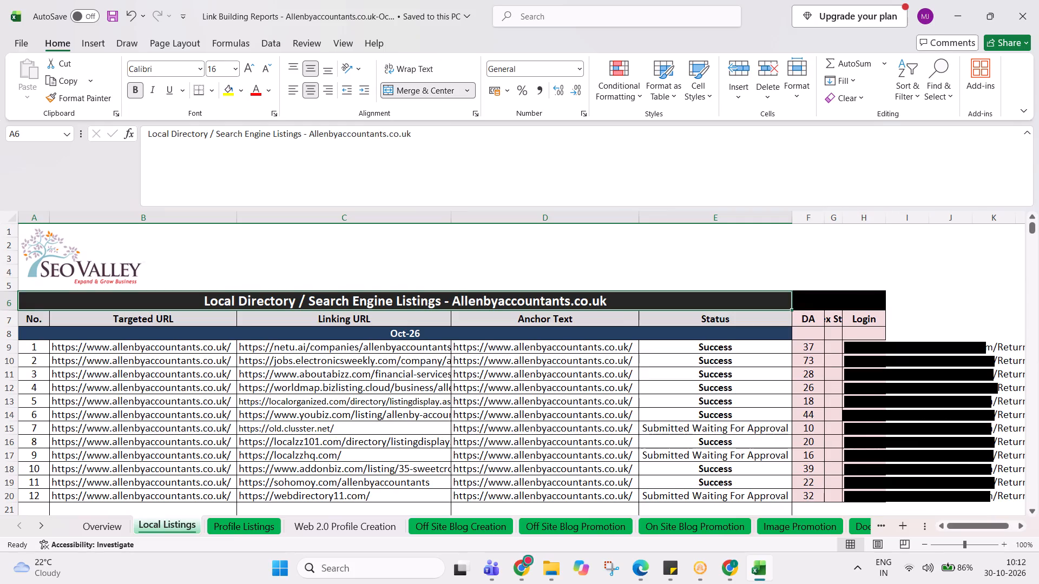
{"action": "left_click_drag", "start_coordinate": [814, 215], "coordinate": [857, 222]}
{"action": "scroll", "coordinate": [334, 414], "scroll_direction": "down", "scroll_amount": 1}
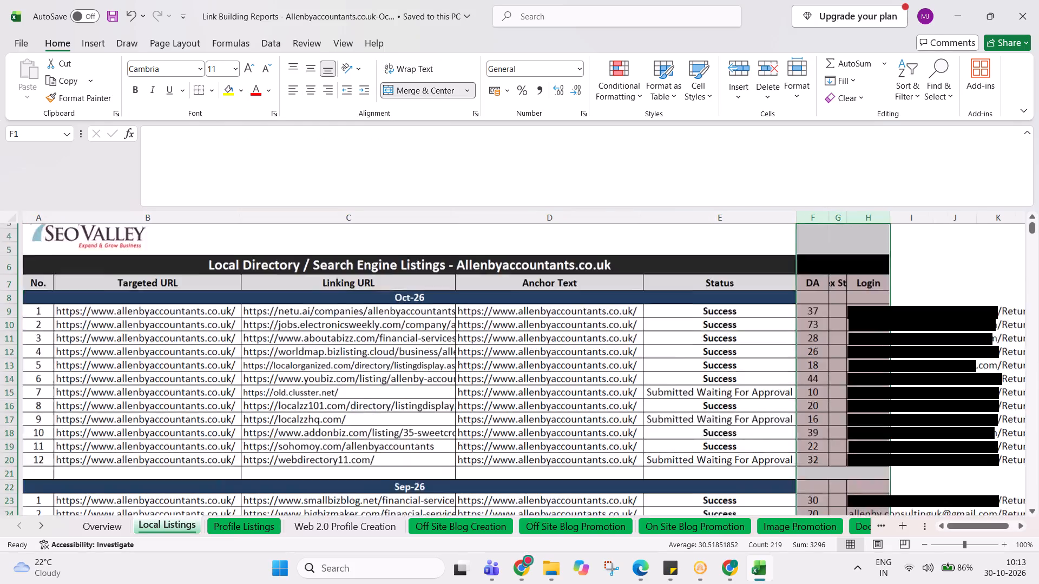
{"action": "scroll", "coordinate": [334, 414], "scroll_direction": "down", "scroll_amount": 1}
{"action": "left_click_drag", "start_coordinate": [313, 279], "coordinate": [315, 399]}
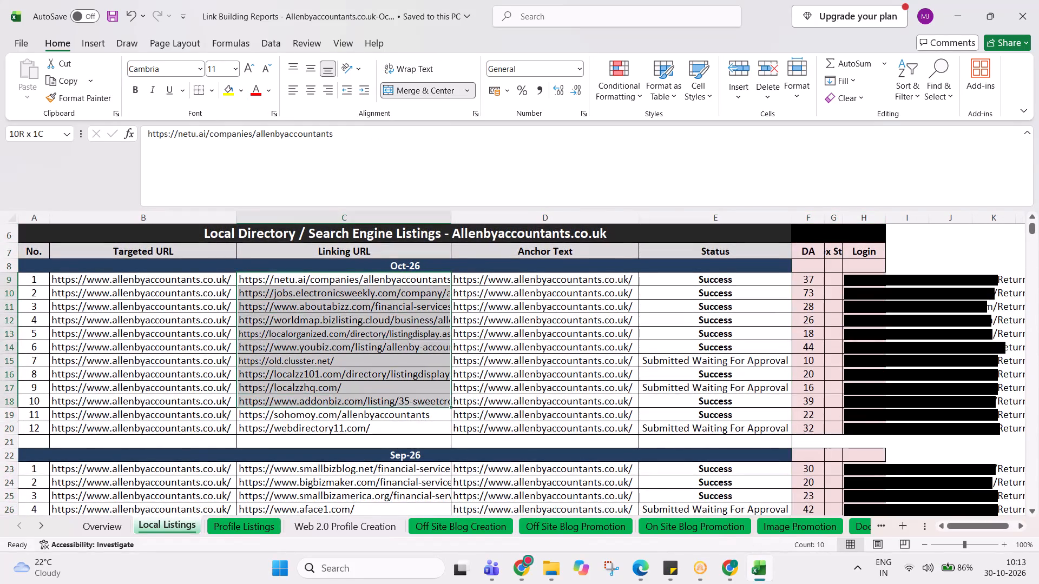
{"action": "left_click_drag", "start_coordinate": [315, 399], "coordinate": [317, 411]}
{"action": "key", "text": "ctrl+c"}
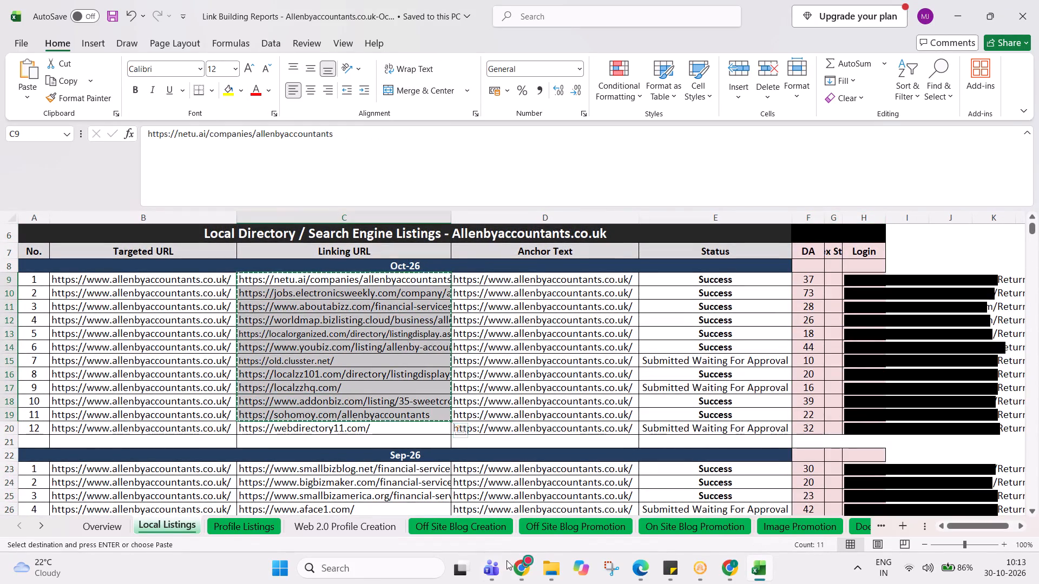
{"action": "left_click", "coordinate": [522, 571]}
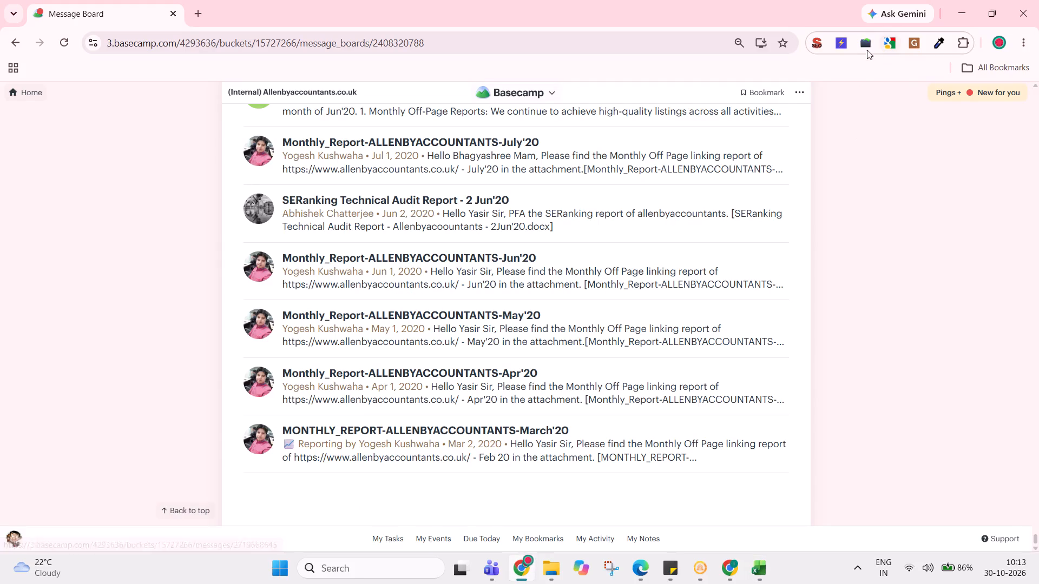
{"action": "left_click", "coordinate": [863, 43]}
{"action": "key", "text": "ctrl+v"}
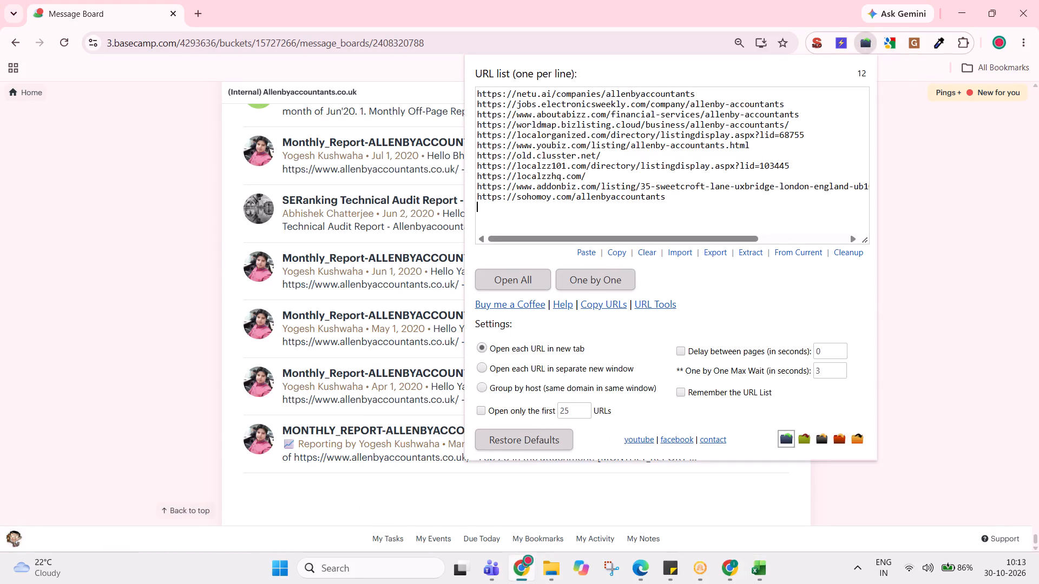
{"action": "left_click", "coordinate": [507, 280]}
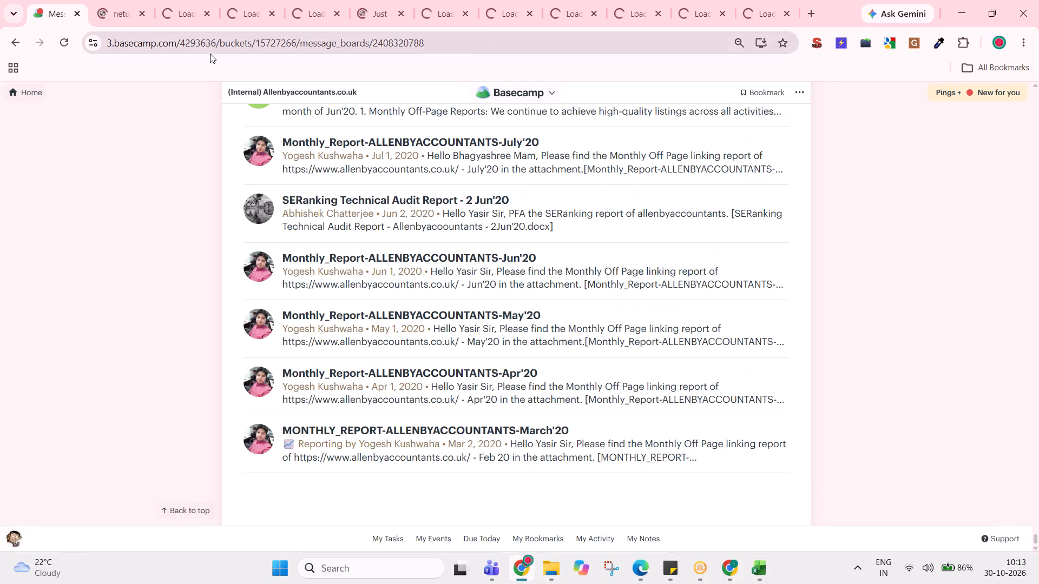
Check the Allenby Accountants listing on the NetU page.
{"action": "left_click", "coordinate": [111, 0]}
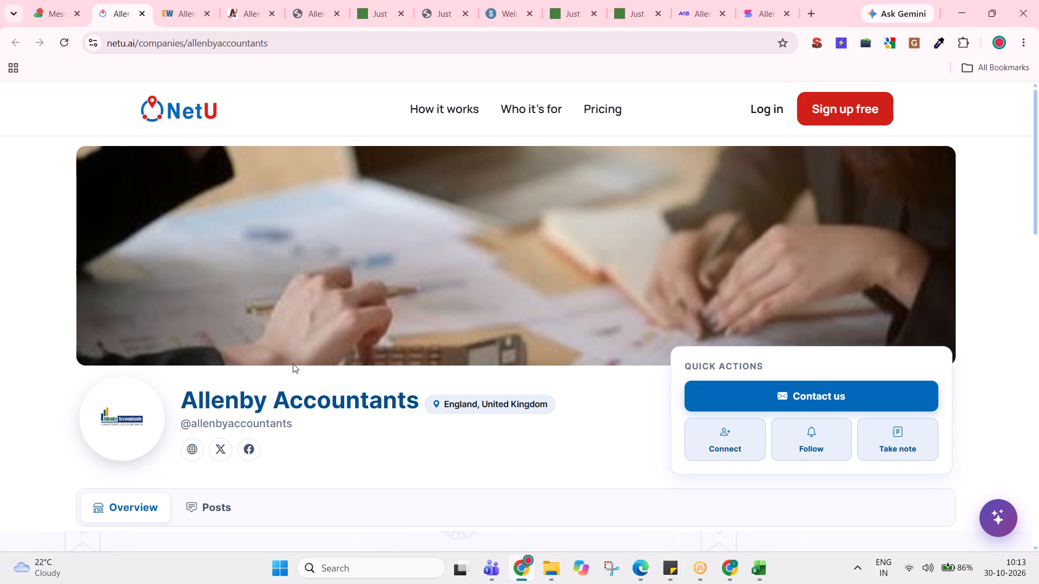
{"action": "scroll", "coordinate": [293, 363], "scroll_direction": "down", "scroll_amount": 5}
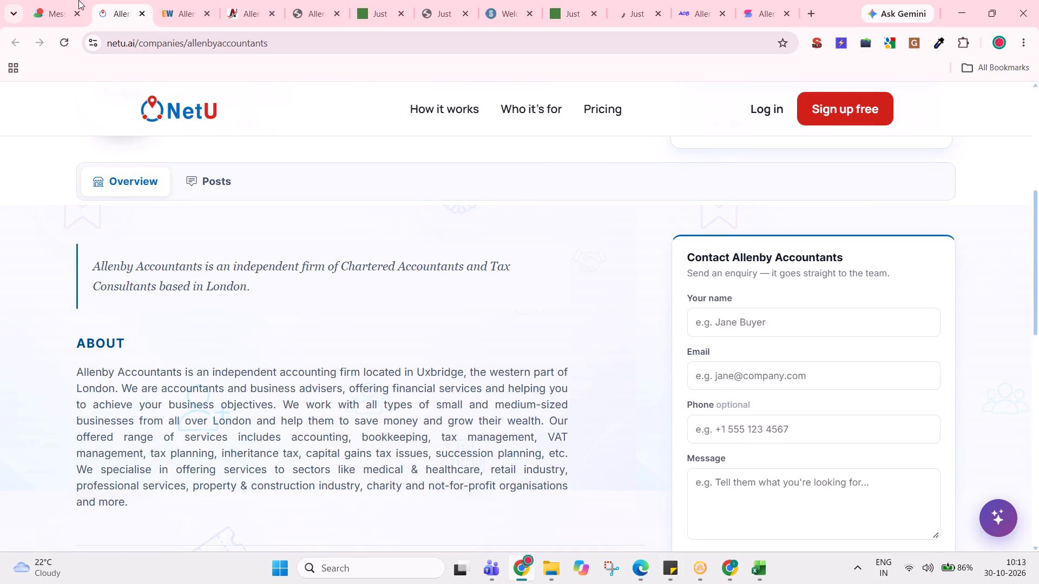
Open the Oct'26 Monthly Off-page report message from the Basecamp message board and read its paused tasks and attachments.
{"action": "left_click", "coordinate": [66, 0]}
{"action": "scroll", "coordinate": [104, 244], "scroll_direction": "up", "scroll_amount": 4}
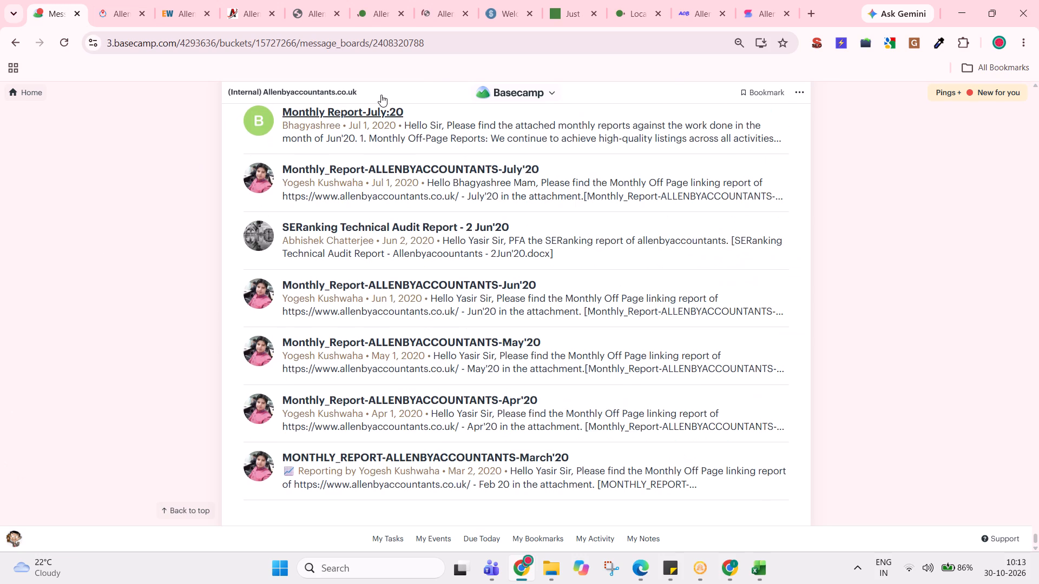
{"action": "left_click", "coordinate": [309, 89]}
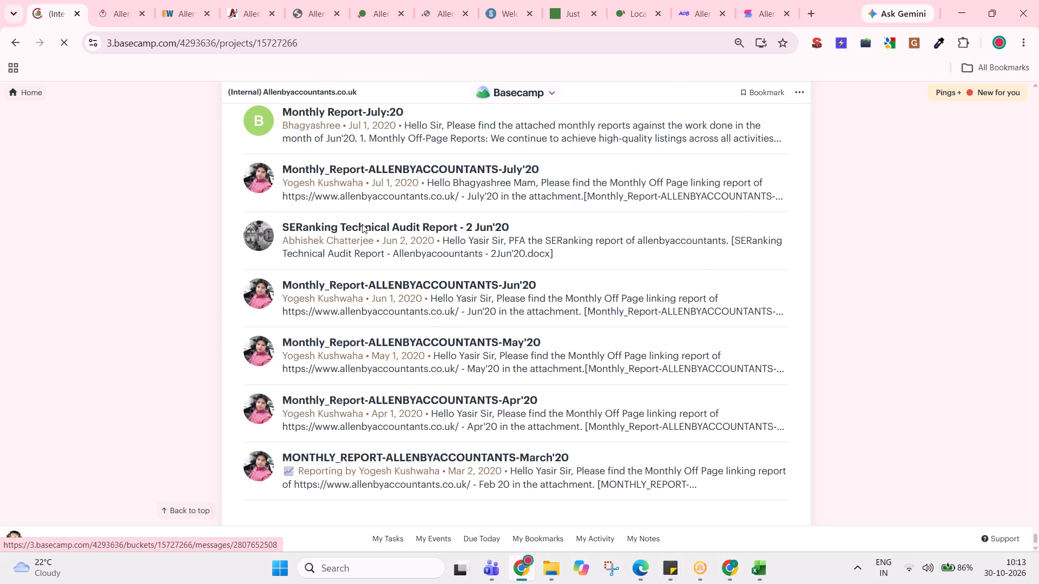
{"action": "left_click", "coordinate": [337, 330]}
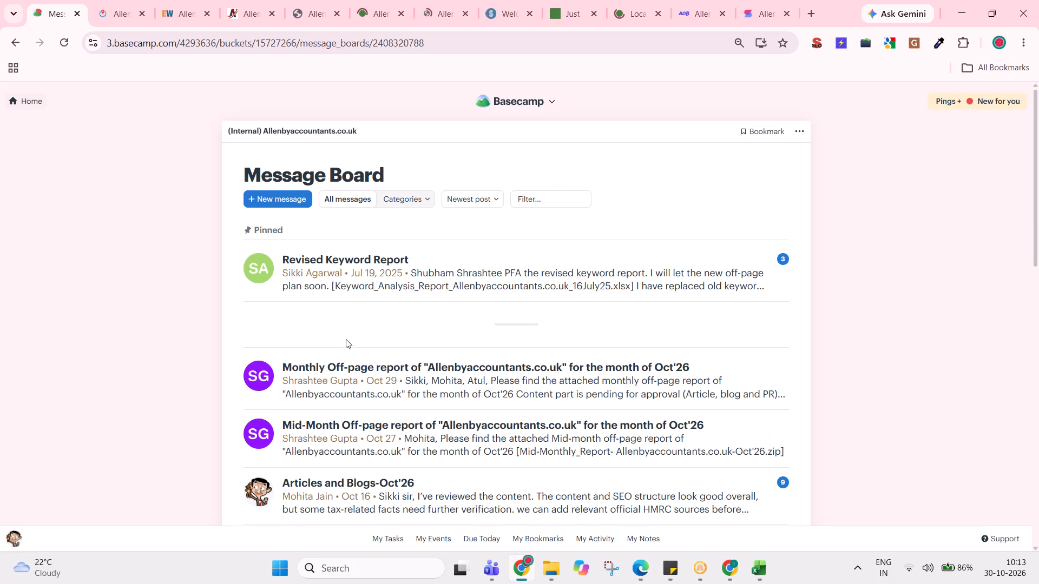
{"action": "left_click", "coordinate": [364, 383]}
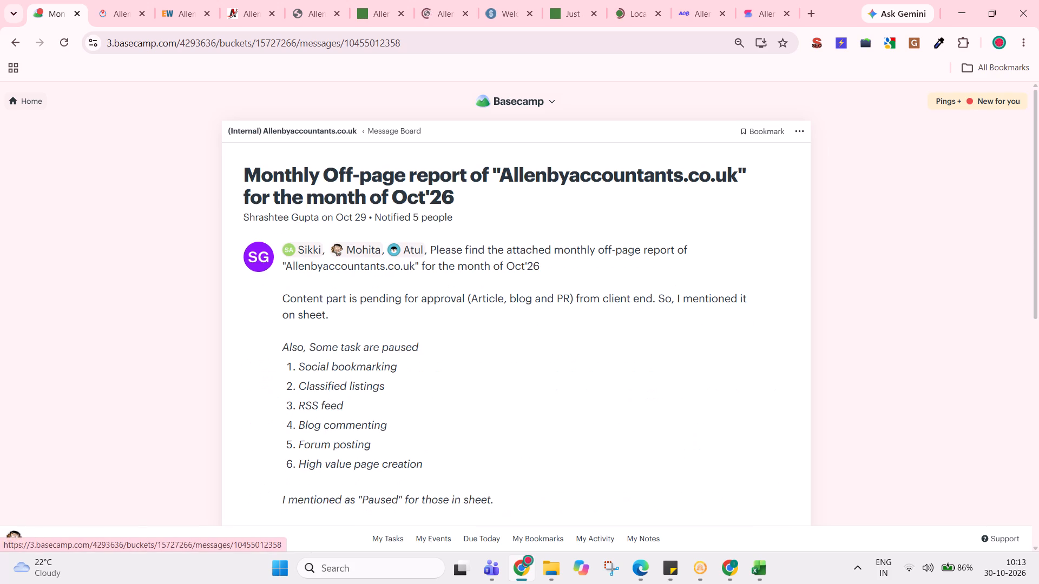
{"action": "scroll", "coordinate": [364, 383], "scroll_direction": "down", "scroll_amount": 3}
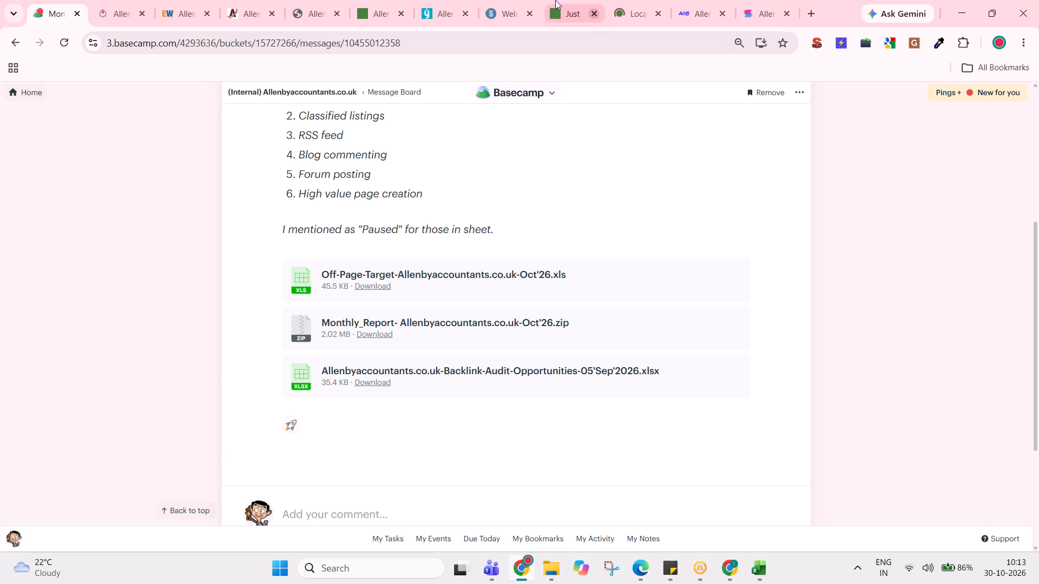
Review the opened Allenby Accountants listing pages, closing the NetU, Electronics Weekly and AboutABizz tabs once checked.
{"action": "left_click", "coordinate": [181, 0]}
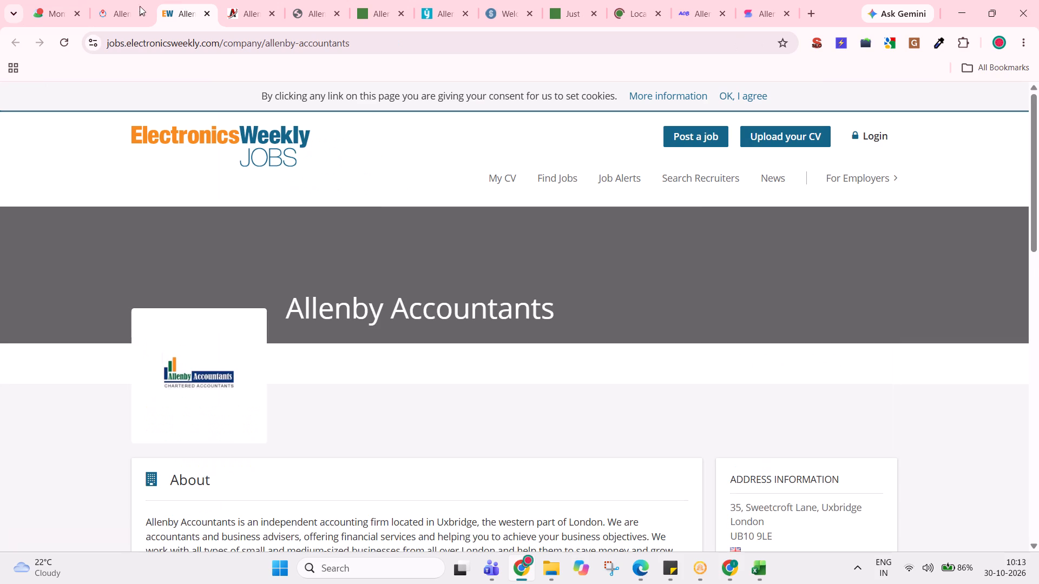
{"action": "scroll", "coordinate": [112, 244], "scroll_direction": "down", "scroll_amount": 4}
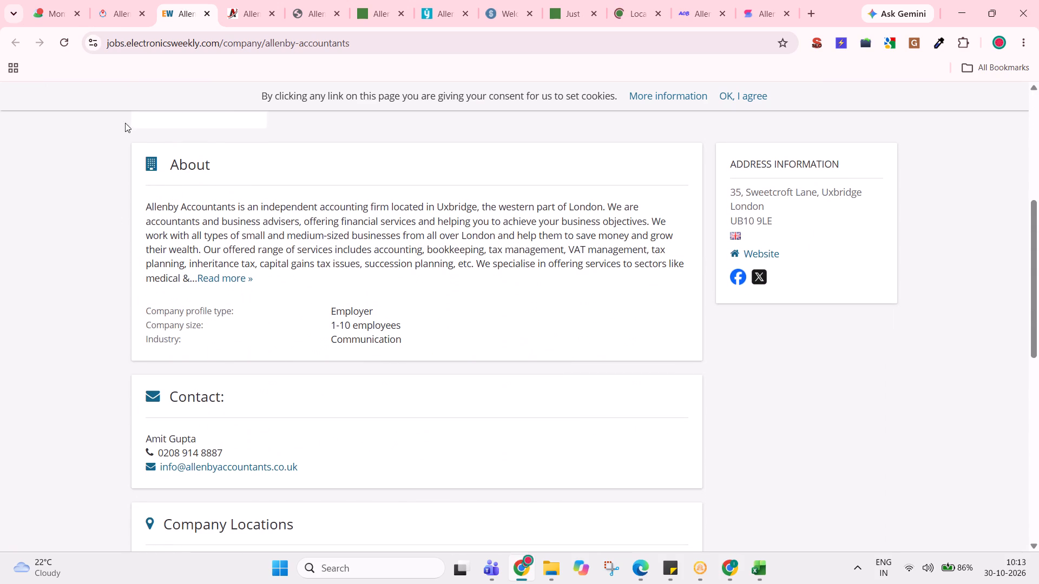
{"action": "left_click", "coordinate": [120, 0]}
{"action": "left_click", "coordinate": [143, 16]}
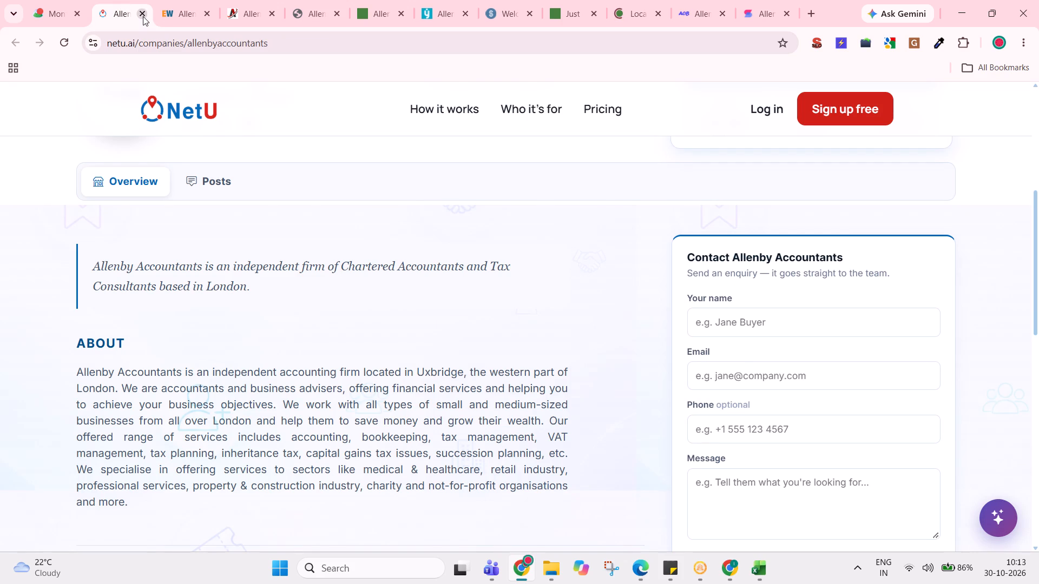
{"action": "left_click", "coordinate": [143, 16]}
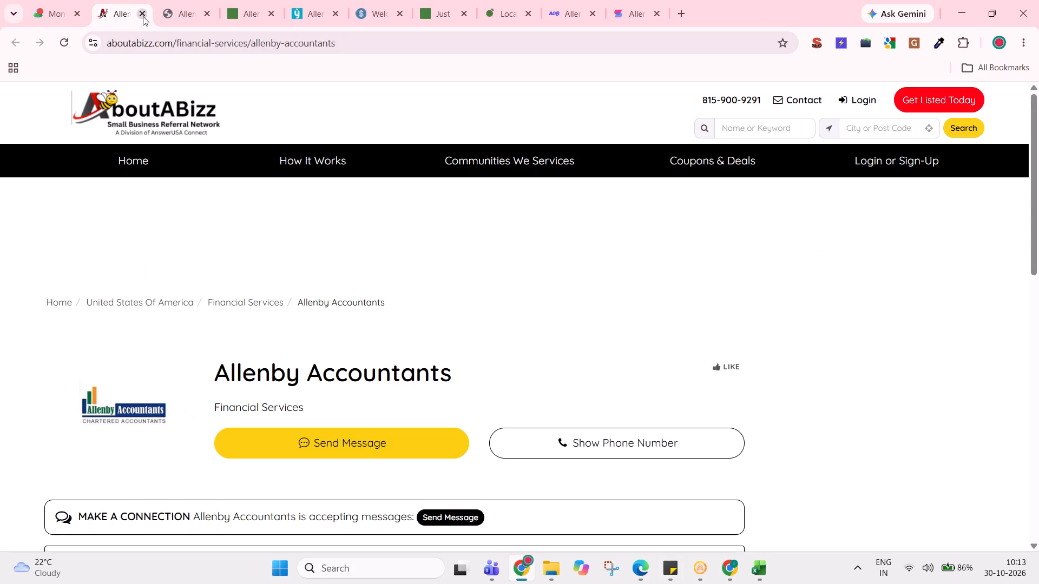
{"action": "left_click", "coordinate": [143, 16]}
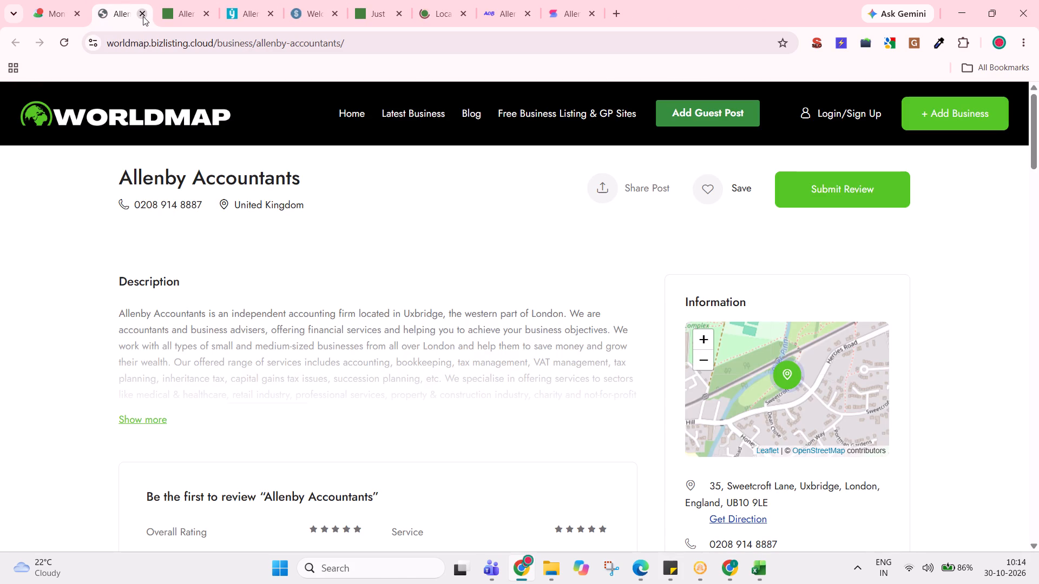
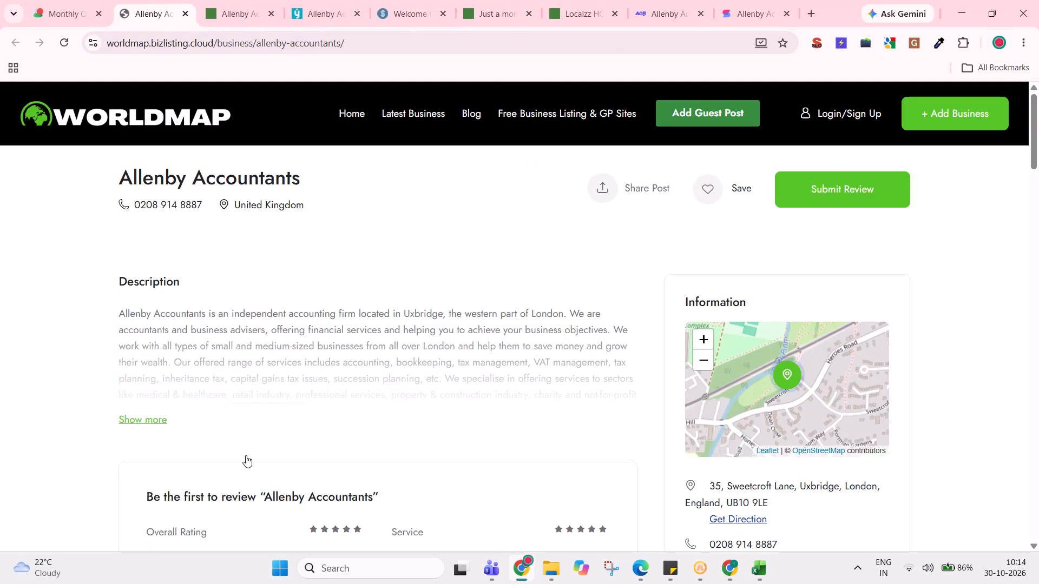
Check the Allenby Accountants listings on the WorldMap and Local Organized pages, and switch to the Youbiz listing.
{"action": "scroll", "coordinate": [264, 468], "scroll_direction": "down", "scroll_amount": 4}
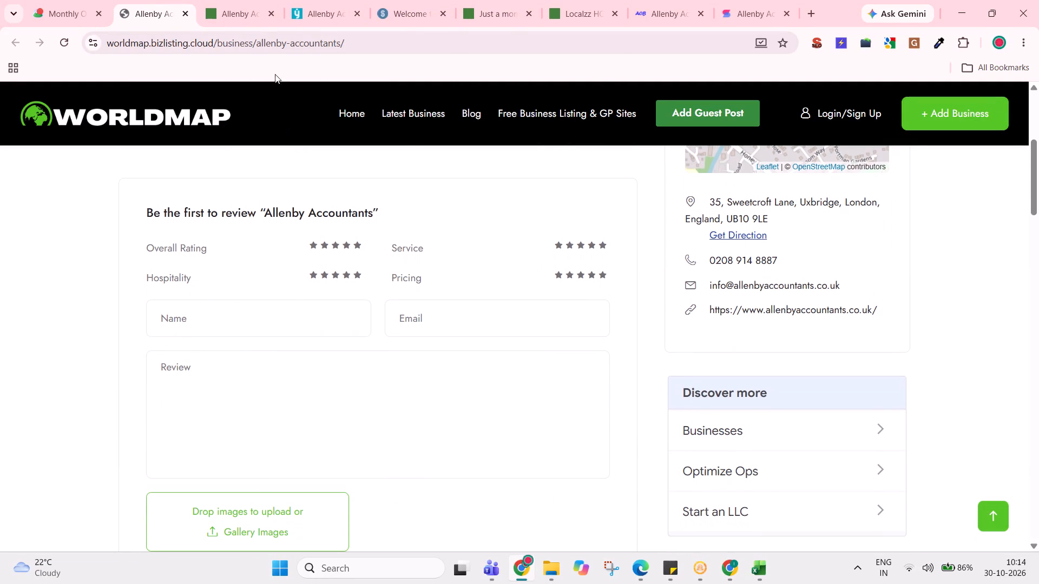
{"action": "left_click", "coordinate": [254, 0]}
{"action": "scroll", "coordinate": [273, 280], "scroll_direction": "down", "scroll_amount": 5}
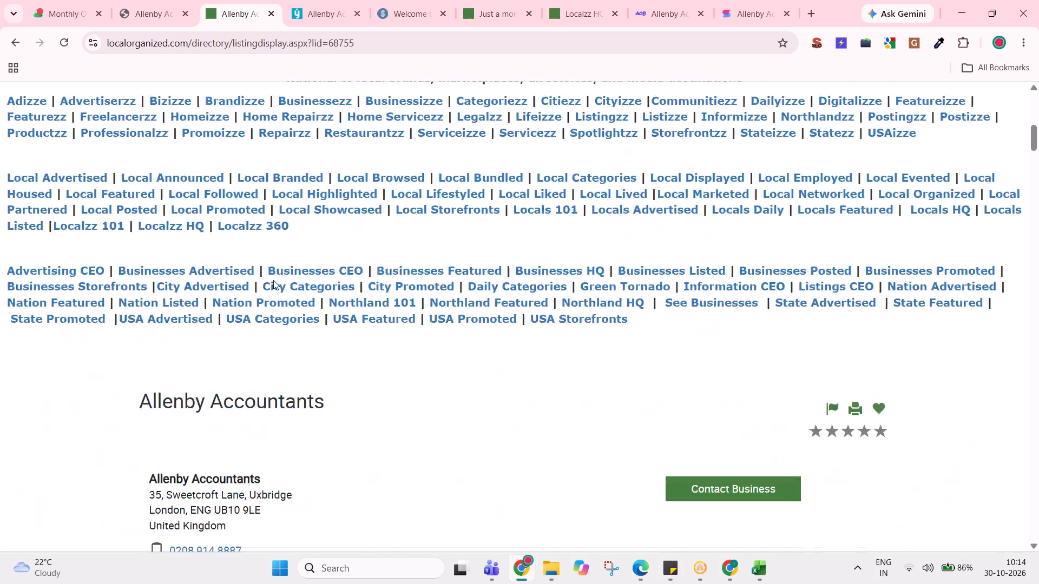
{"action": "scroll", "coordinate": [273, 280], "scroll_direction": "down", "scroll_amount": 5}
{"action": "left_click", "coordinate": [354, 0]}
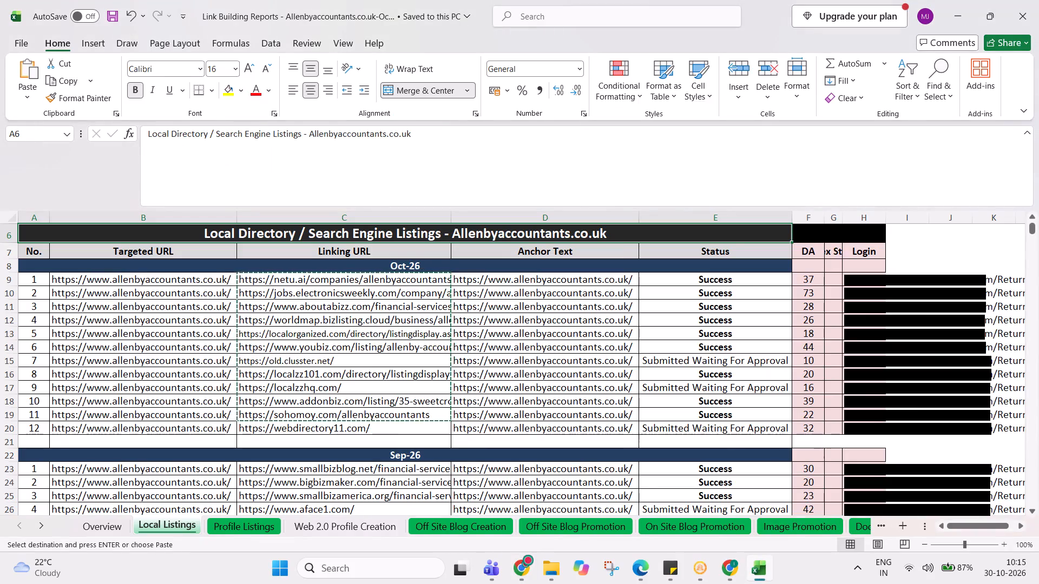
Review the Addon Biz and Sohomoy pages for Allenby Accountants, closing the Localzz HQ, Addon Biz and Sohomoy tabs.
{"action": "key", "text": "alt+Tab"}
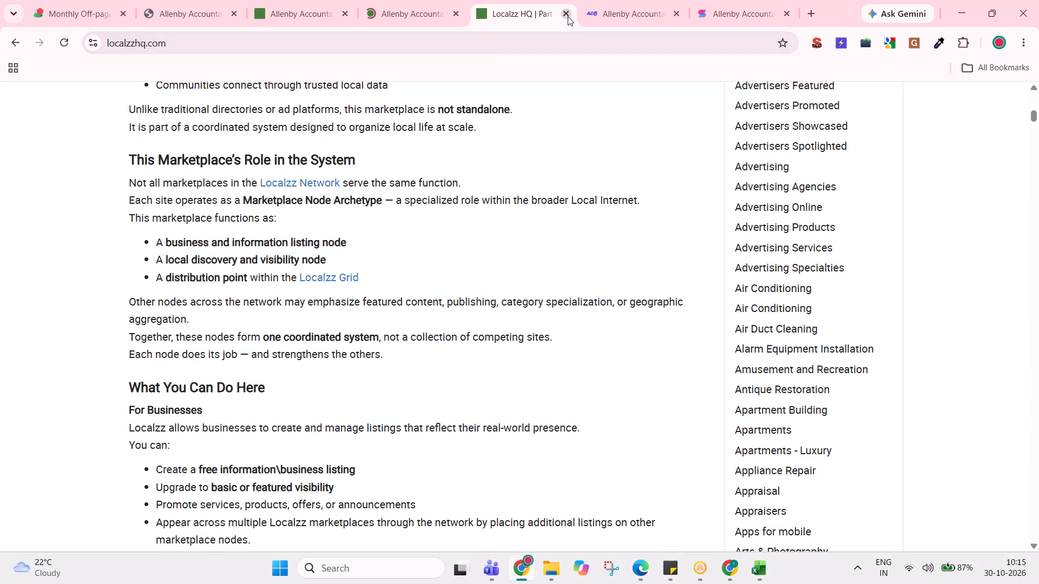
{"action": "left_click", "coordinate": [568, 16]}
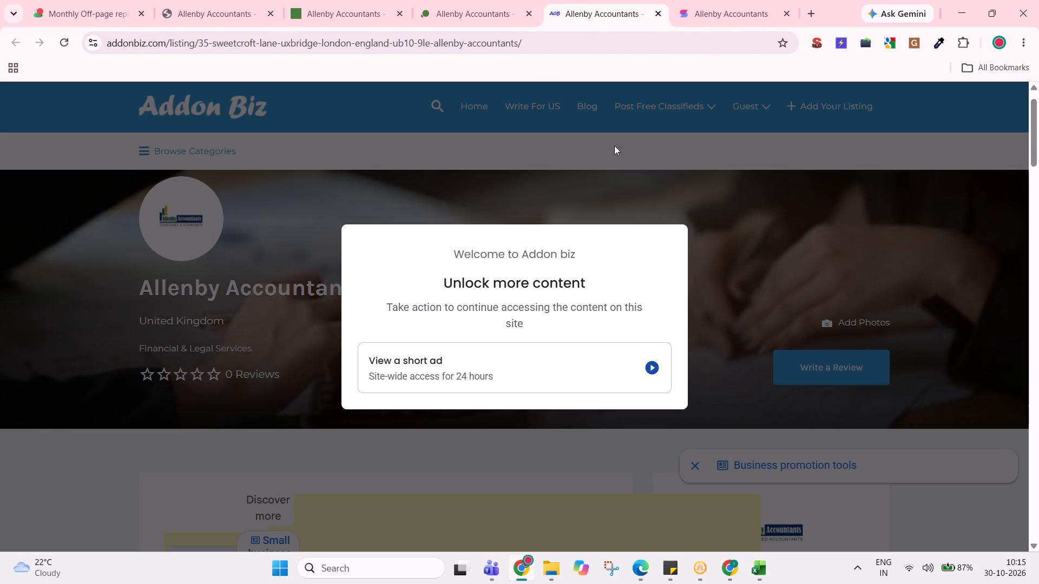
{"action": "scroll", "coordinate": [266, 446], "scroll_direction": "down", "scroll_amount": 6}
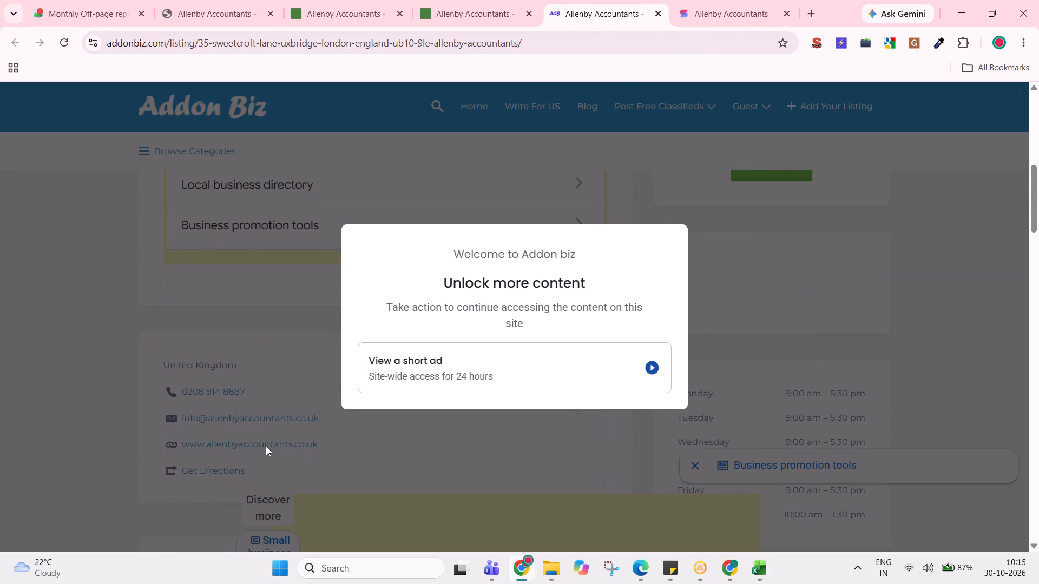
{"action": "left_click", "coordinate": [659, 13]}
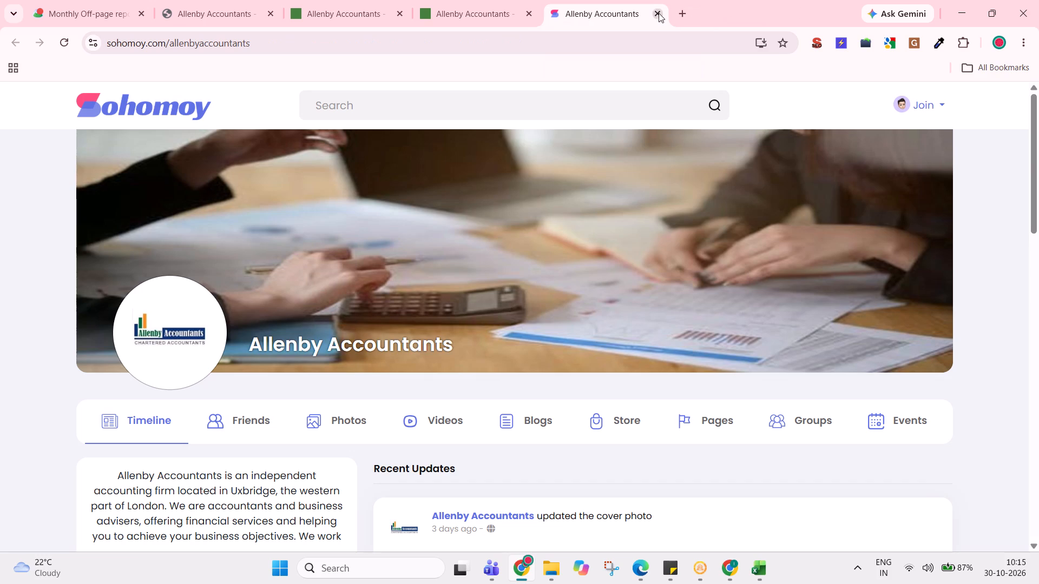
{"action": "scroll", "coordinate": [476, 351], "scroll_direction": "down", "scroll_amount": 7}
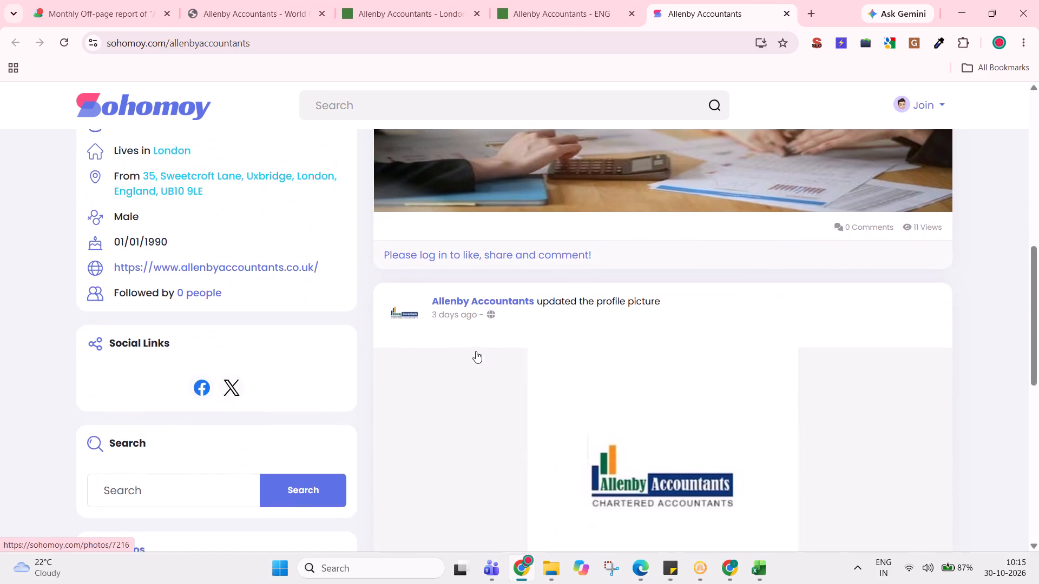
{"action": "scroll", "coordinate": [476, 351], "scroll_direction": "right", "scroll_amount": 1}
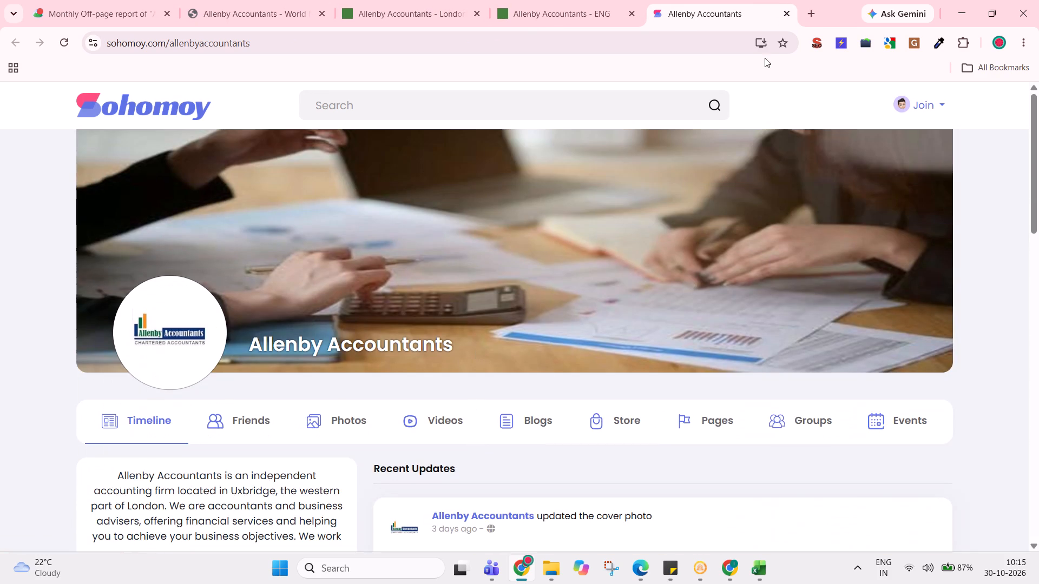
{"action": "left_click", "coordinate": [788, 14]}
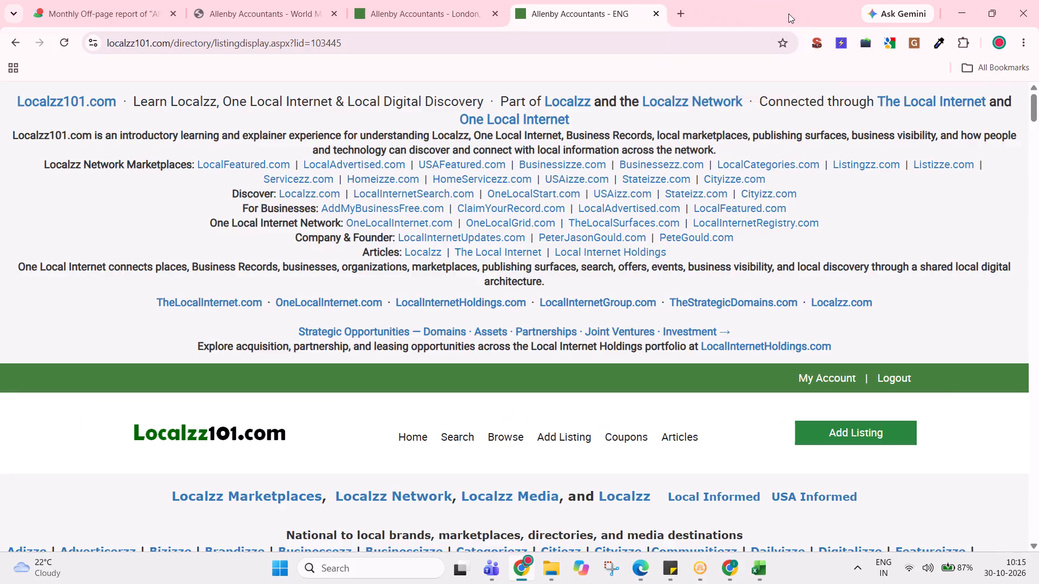
Copy the eight Oct-26 linking URLs from the Profile Listings sheet and open them all in new browser tabs.
{"action": "key", "text": "alt+Tab"}
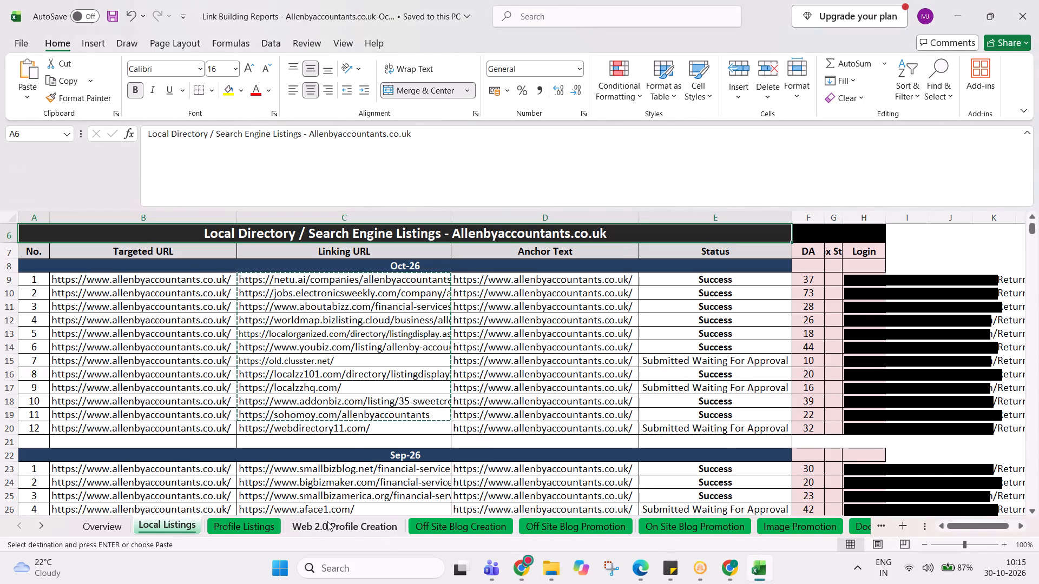
{"action": "left_click", "coordinate": [221, 532]}
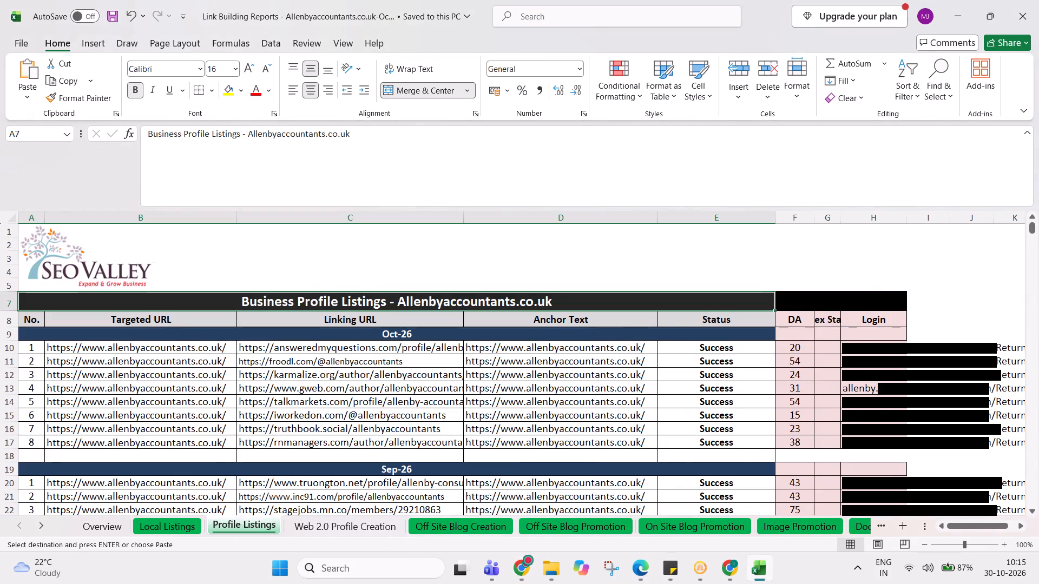
{"action": "left_click_drag", "start_coordinate": [332, 350], "coordinate": [333, 433]}
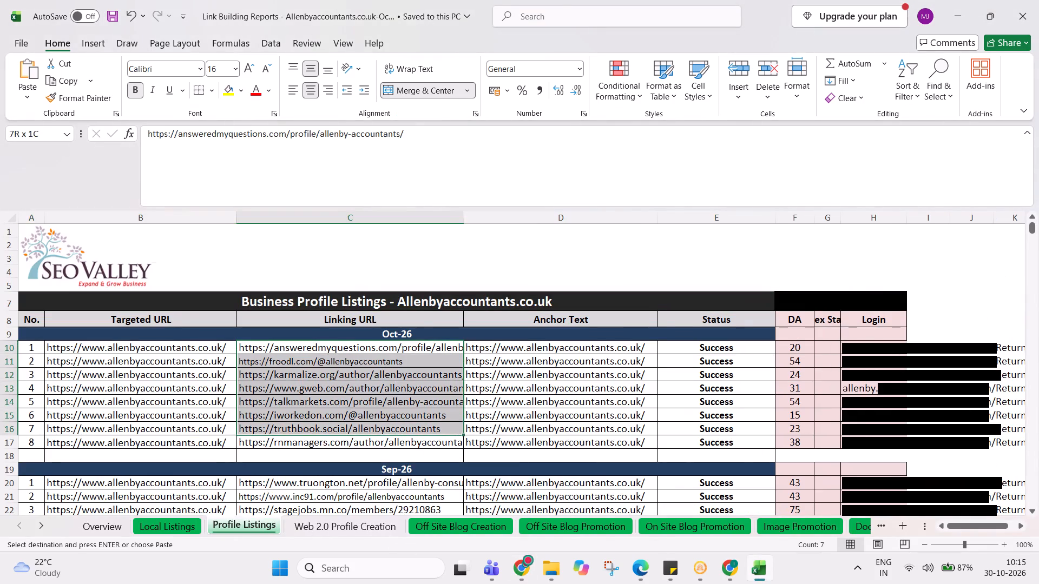
{"action": "left_click_drag", "start_coordinate": [333, 433], "coordinate": [333, 438]}
{"action": "key", "text": "ctrl+c"}
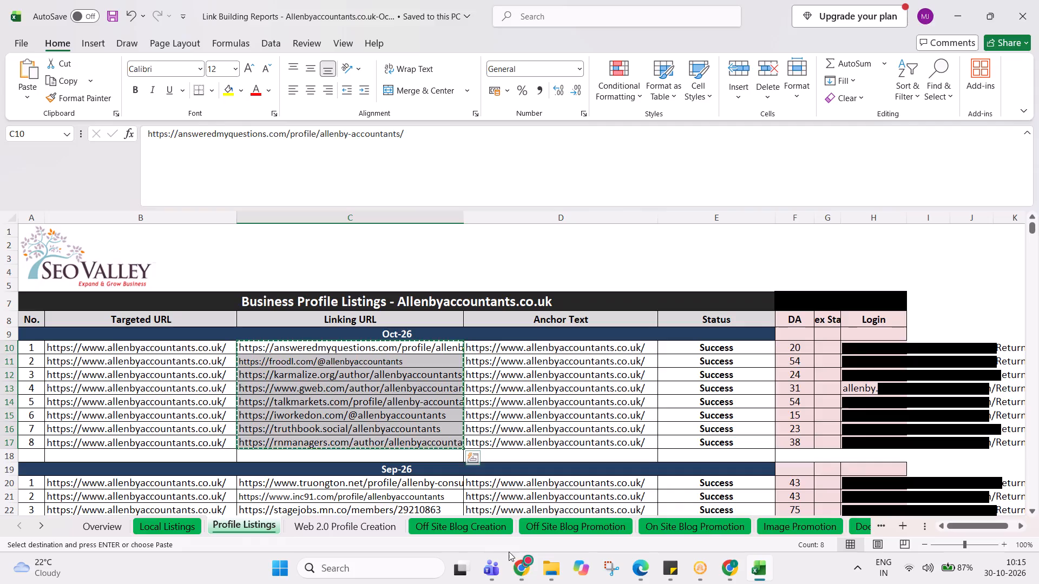
{"action": "left_click", "coordinate": [523, 573]}
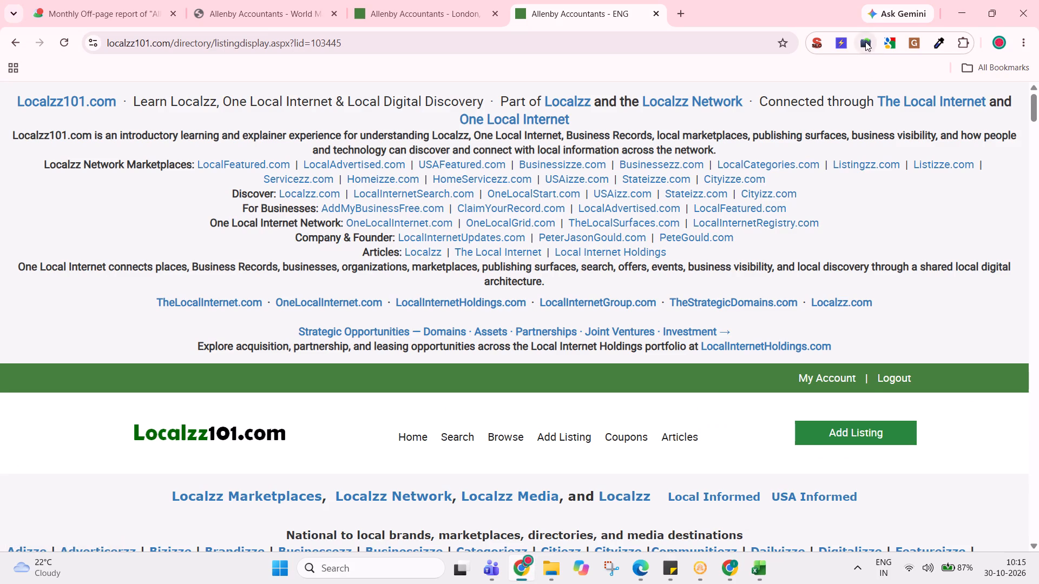
{"action": "left_click", "coordinate": [865, 42]}
{"action": "key", "text": "ctrl+v"}
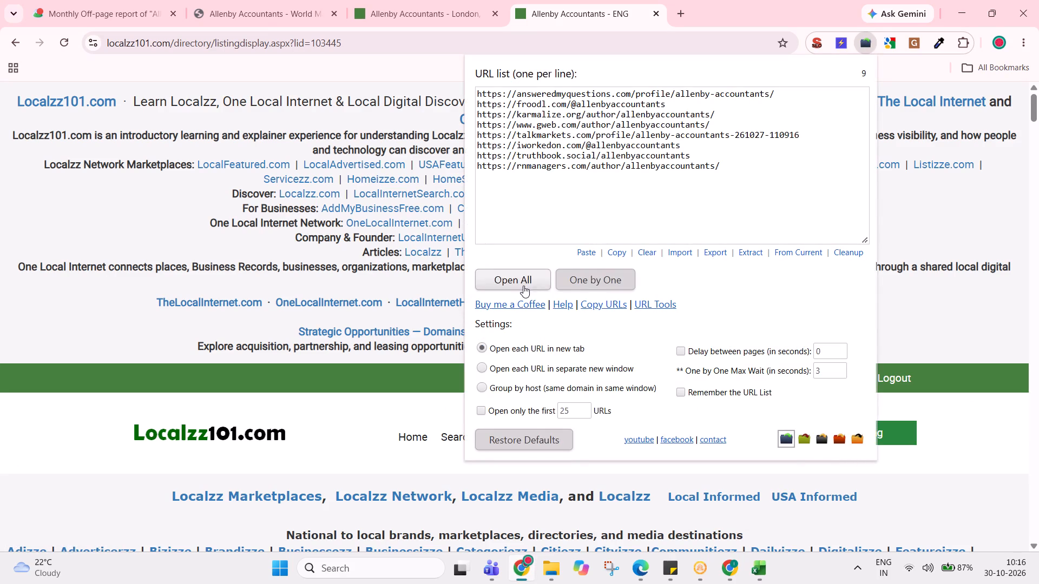
{"action": "left_click", "coordinate": [521, 279]}
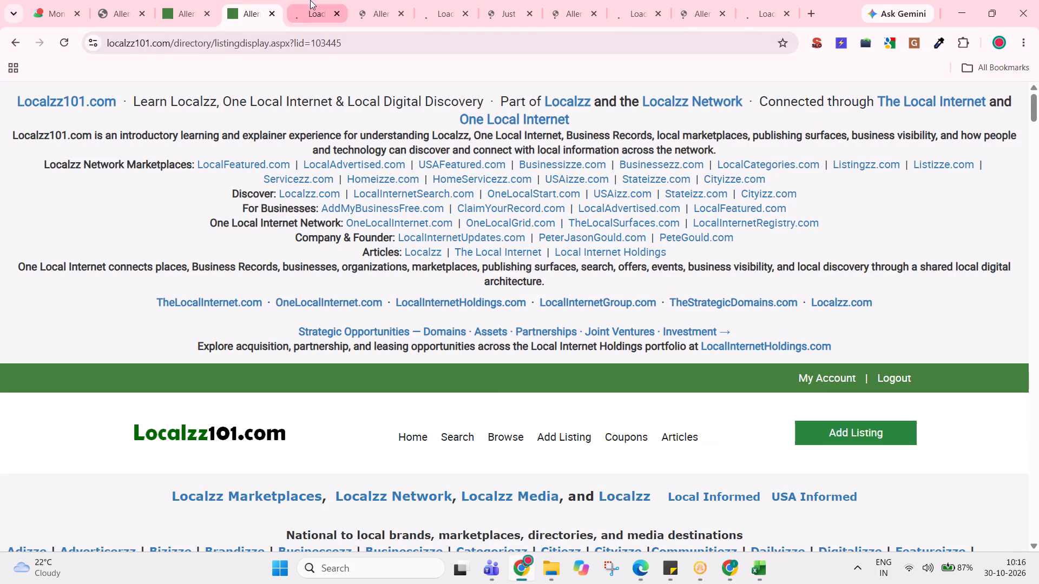
Examine the Allenby Accountants profiles on Answered My Questions, Froodl and Karmalize for the business description, contact details and website link.
{"action": "left_click", "coordinate": [310, 0]}
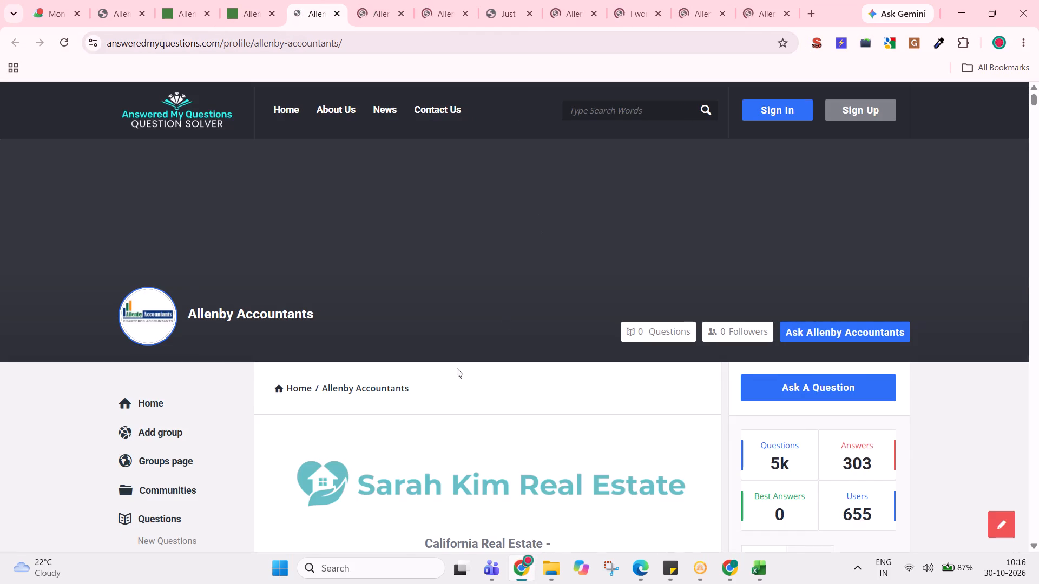
{"action": "scroll", "coordinate": [433, 388], "scroll_direction": "down", "scroll_amount": 6}
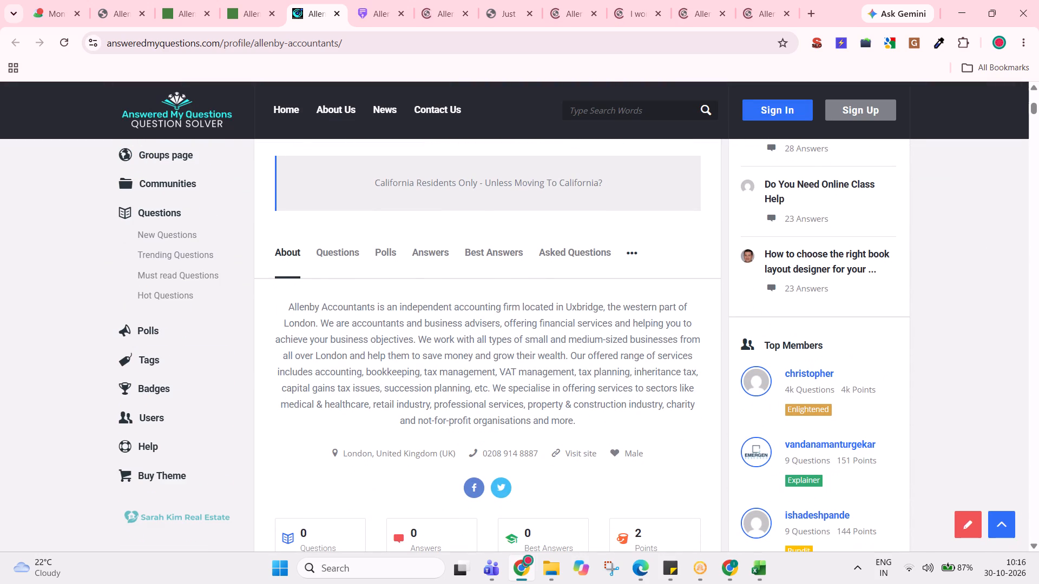
{"action": "left_click", "coordinate": [376, 0]}
{"action": "scroll", "coordinate": [475, 333], "scroll_direction": "down", "scroll_amount": 3}
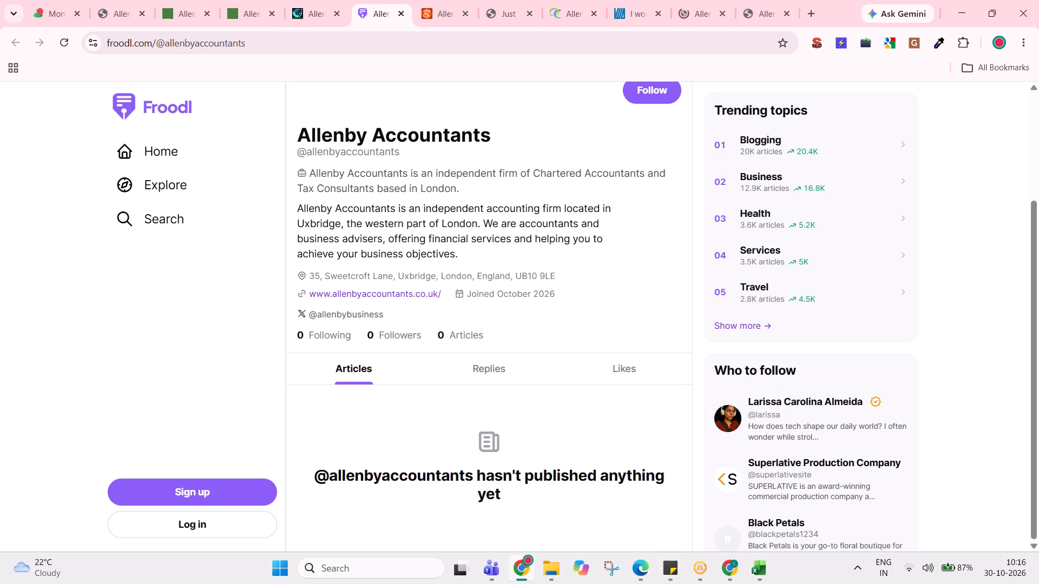
{"action": "left_click", "coordinate": [455, 0]}
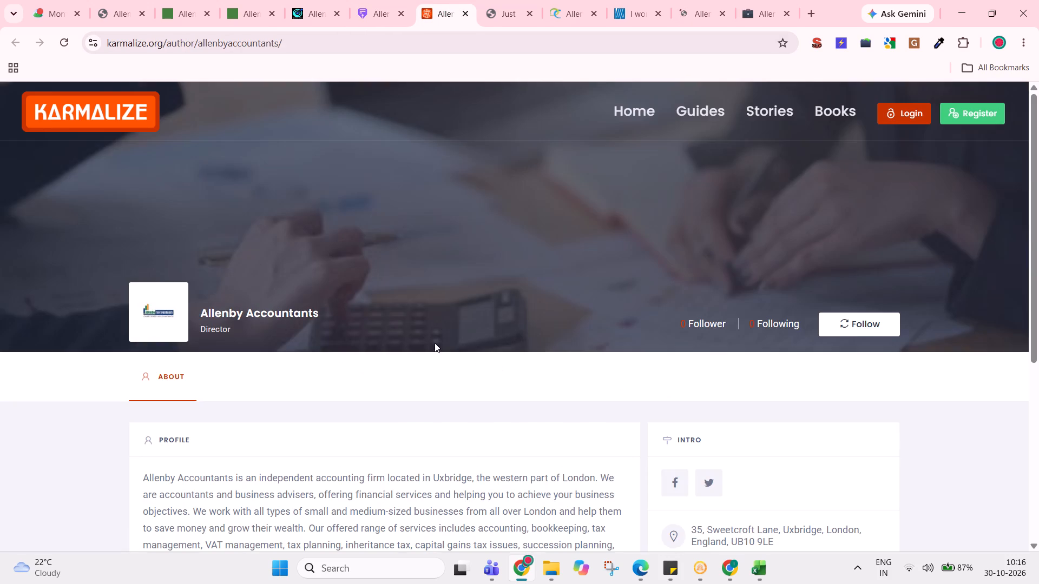
{"action": "scroll", "coordinate": [435, 343], "scroll_direction": "down", "scroll_amount": 4}
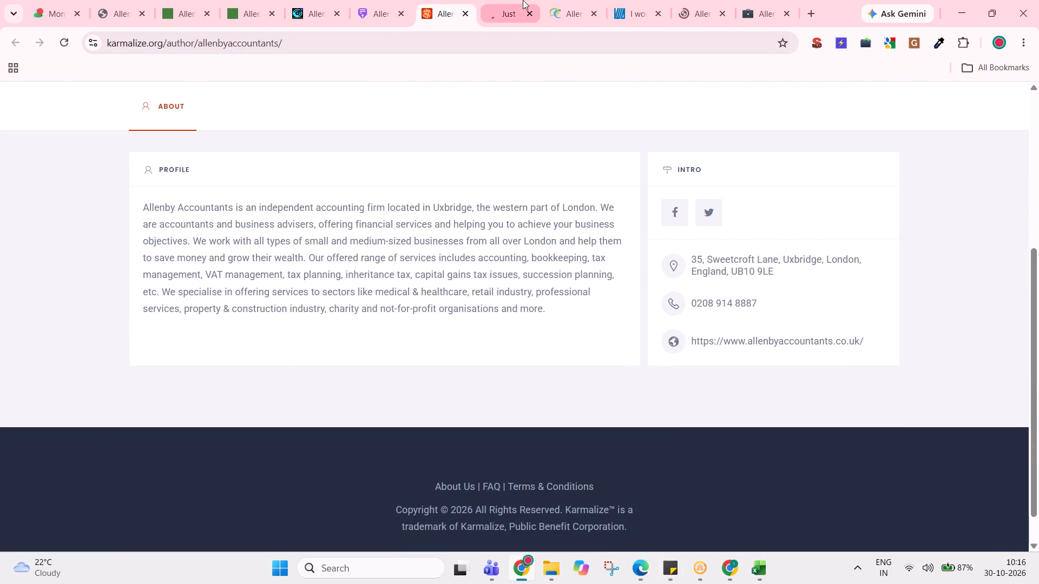
{"action": "left_click", "coordinate": [523, 0]}
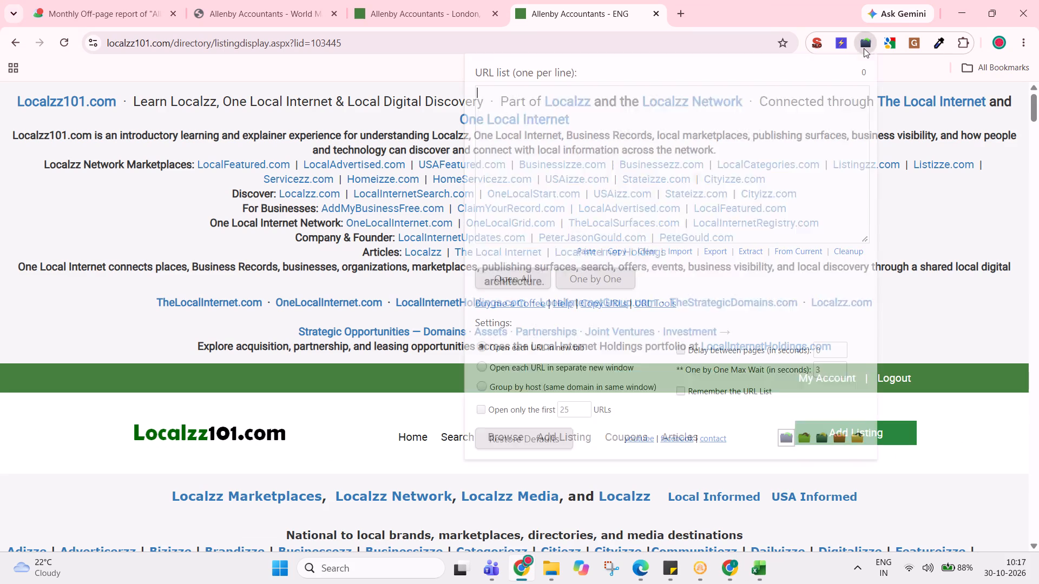
{"action": "key", "text": "ctrl+v"}
{"action": "left_click", "coordinate": [513, 276]}
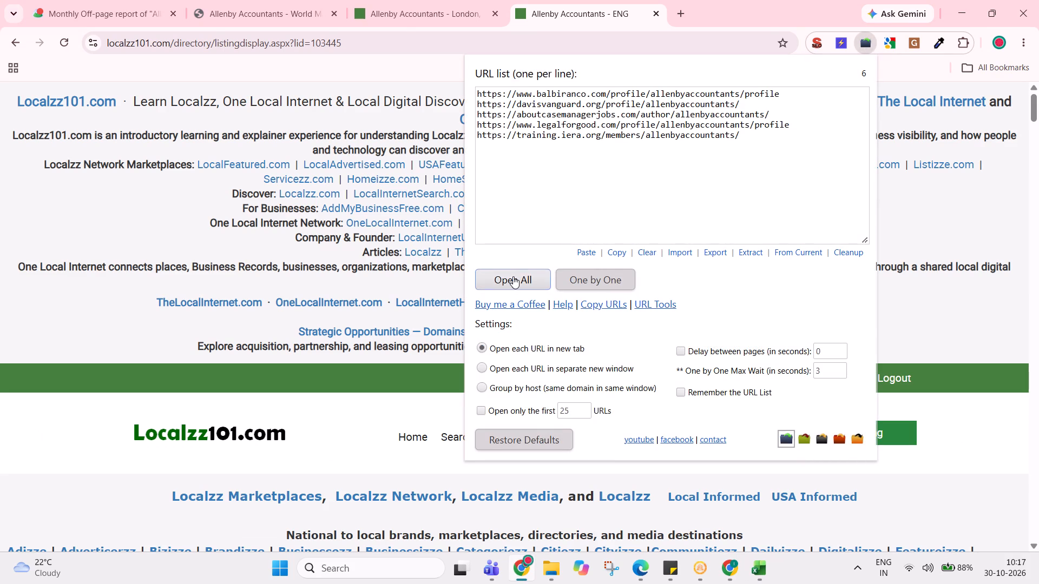
Examine the Allenby Accountants profiles on Balbiran Group, Davis Vanguard, About Case Manager Jobs, Legal for Good and iERA, closing the checked tabs.
{"action": "left_click", "coordinate": [409, 0]}
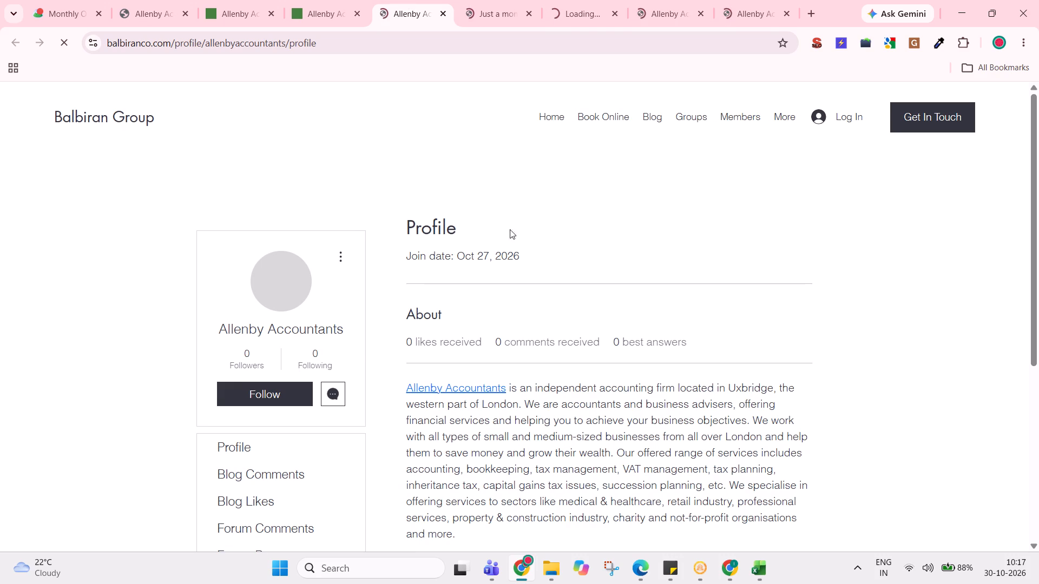
{"action": "scroll", "coordinate": [460, 297], "scroll_direction": "down", "scroll_amount": 3}
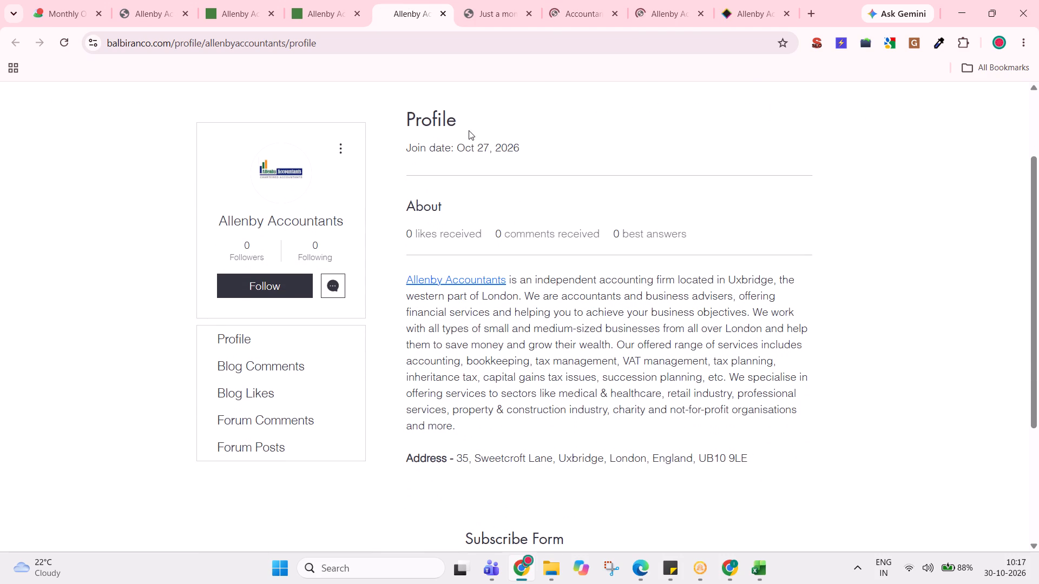
{"action": "left_click", "coordinate": [442, 17]}
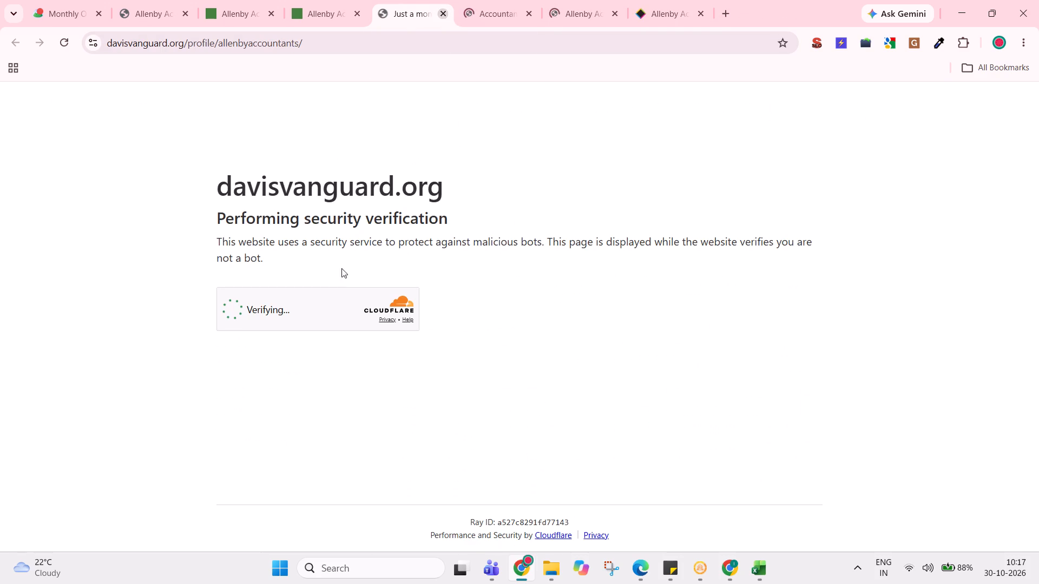
{"action": "left_click", "coordinate": [540, 0]}
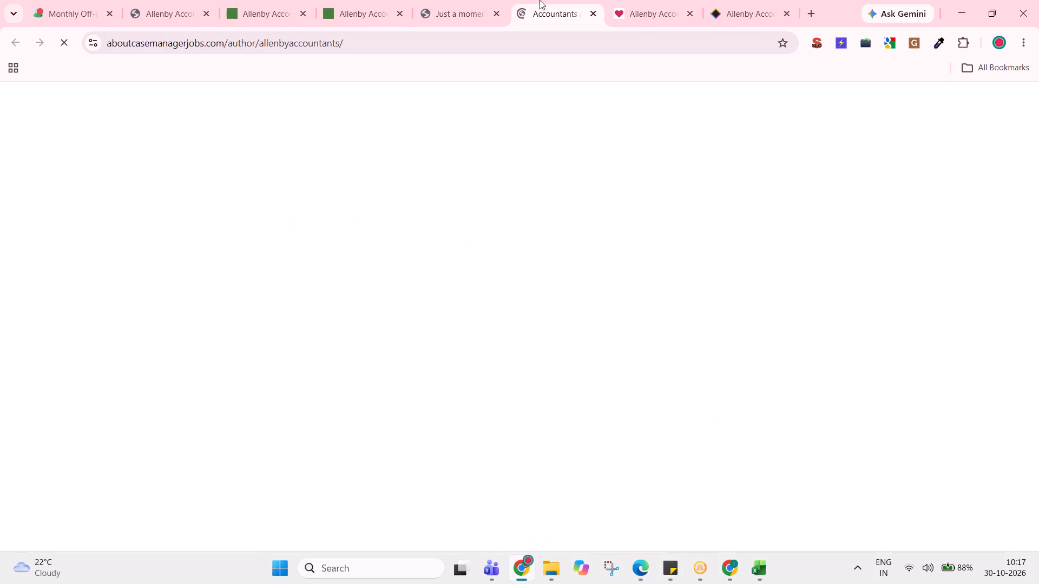
{"action": "scroll", "coordinate": [457, 340], "scroll_direction": "down", "scroll_amount": 3}
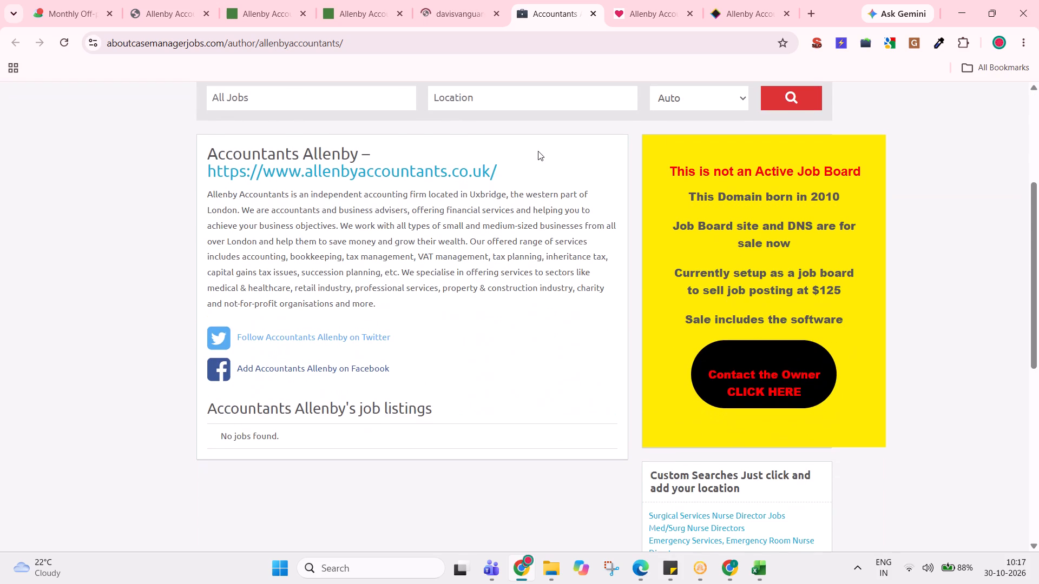
{"action": "left_click", "coordinate": [593, 11]}
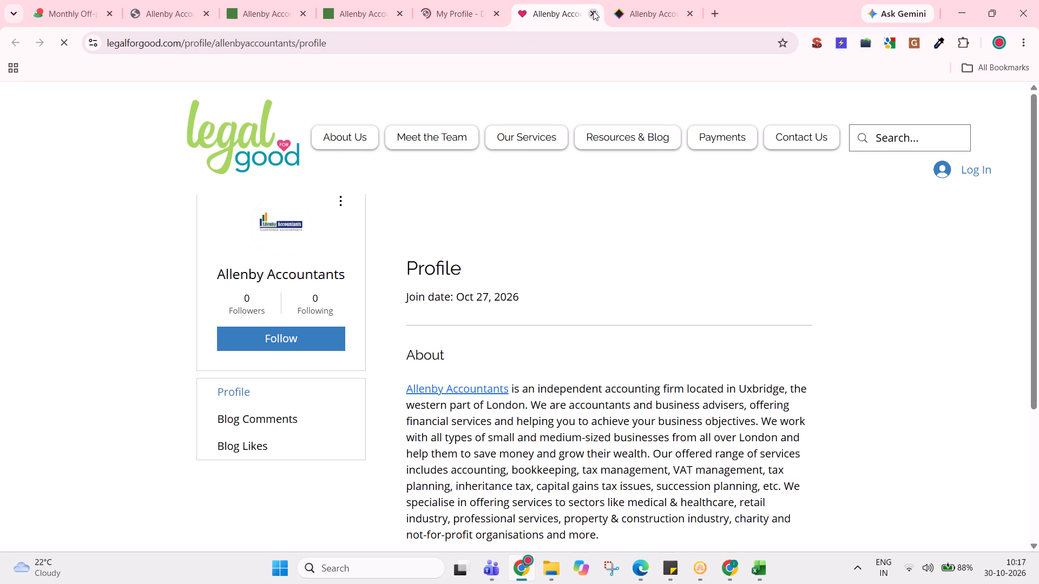
{"action": "left_click", "coordinate": [593, 11]}
{"action": "left_click", "coordinate": [593, 11]}
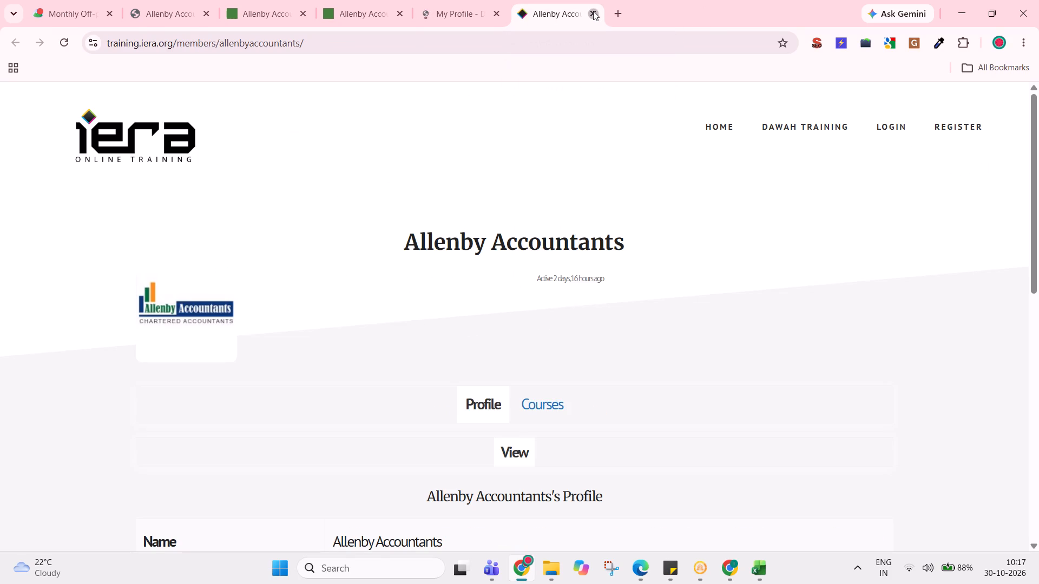
{"action": "left_click", "coordinate": [593, 11]}
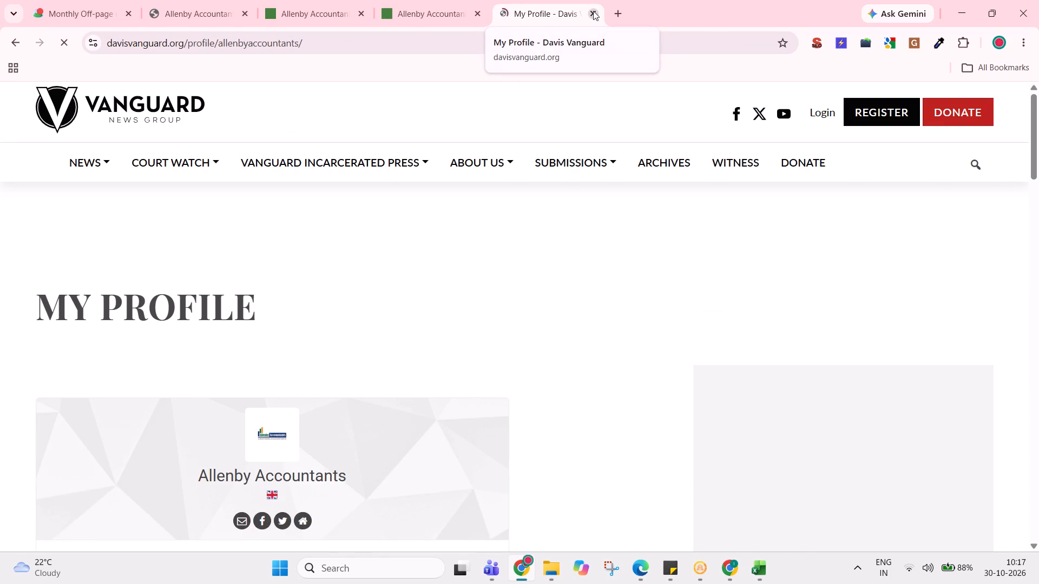
Download the Backlink-Audit-Opportunities-05'Sep'2026 workbook from the Basecamp message into Allenbyaccountants' Monthly Report Oct'26 folder on drive D, replacing the existing copy.
{"action": "left_click", "coordinate": [132, 0]}
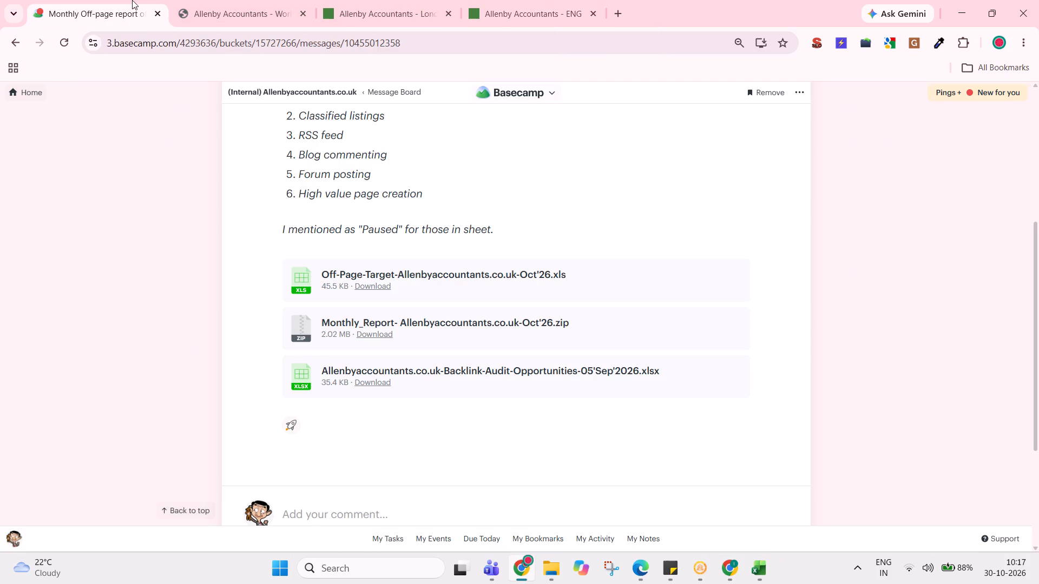
{"action": "left_click", "coordinate": [369, 383]}
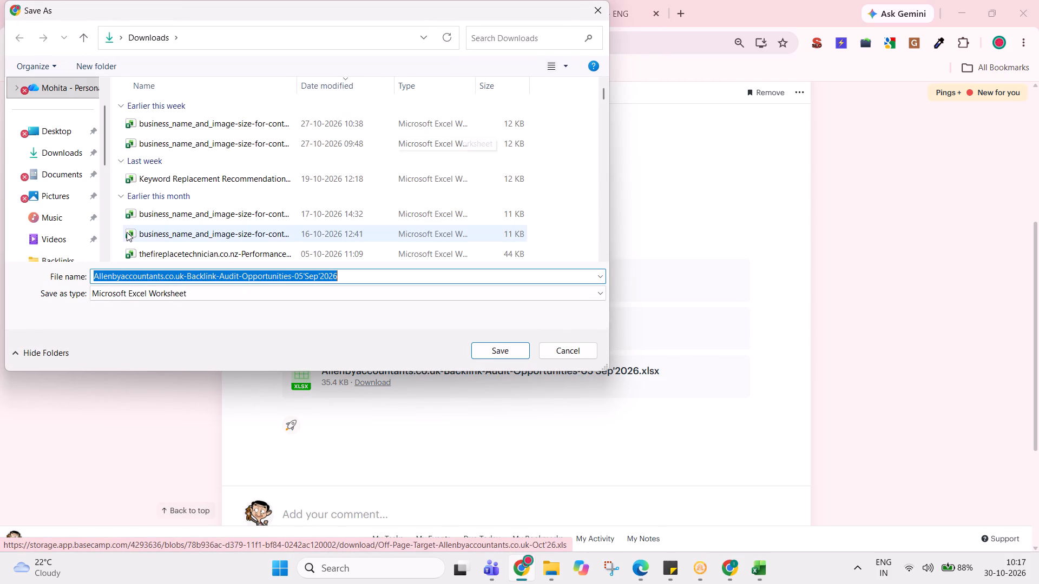
{"action": "scroll", "coordinate": [38, 218], "scroll_direction": "down", "scroll_amount": 2}
{"action": "left_click", "coordinate": [61, 197]}
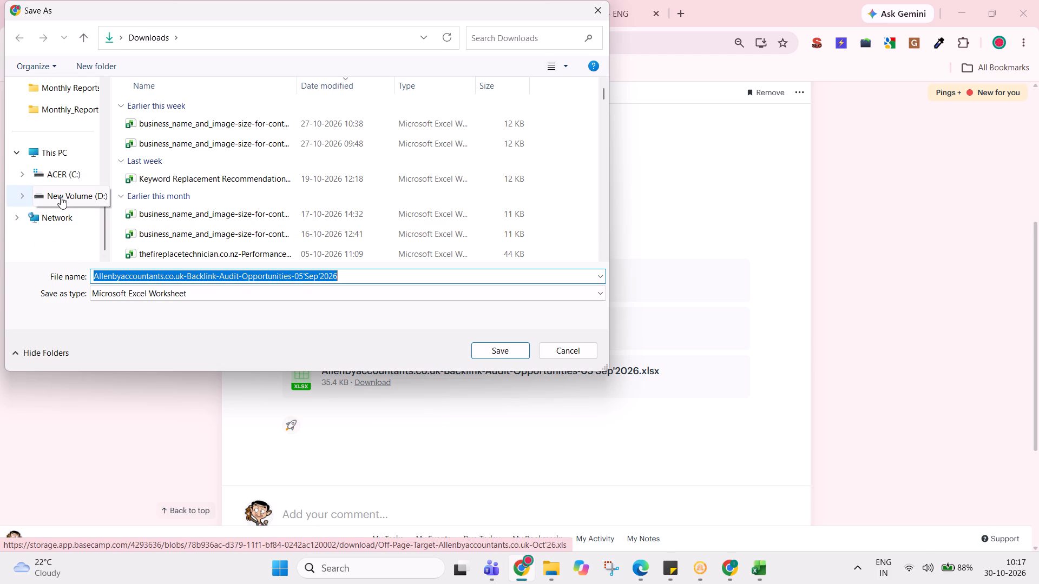
{"action": "double_click", "coordinate": [407, 129]}
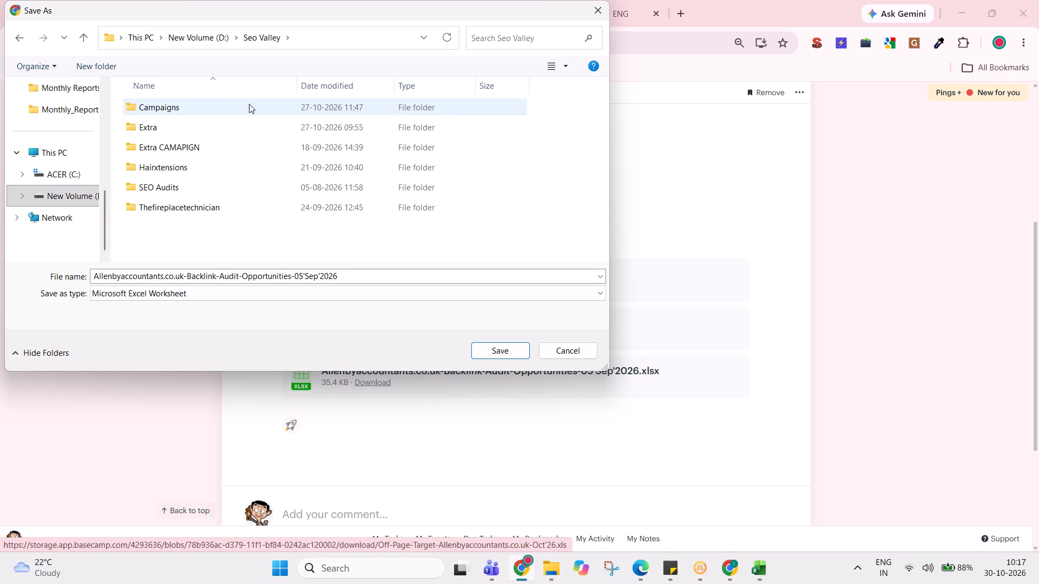
{"action": "double_click", "coordinate": [232, 101]}
{"action": "double_click", "coordinate": [203, 102]}
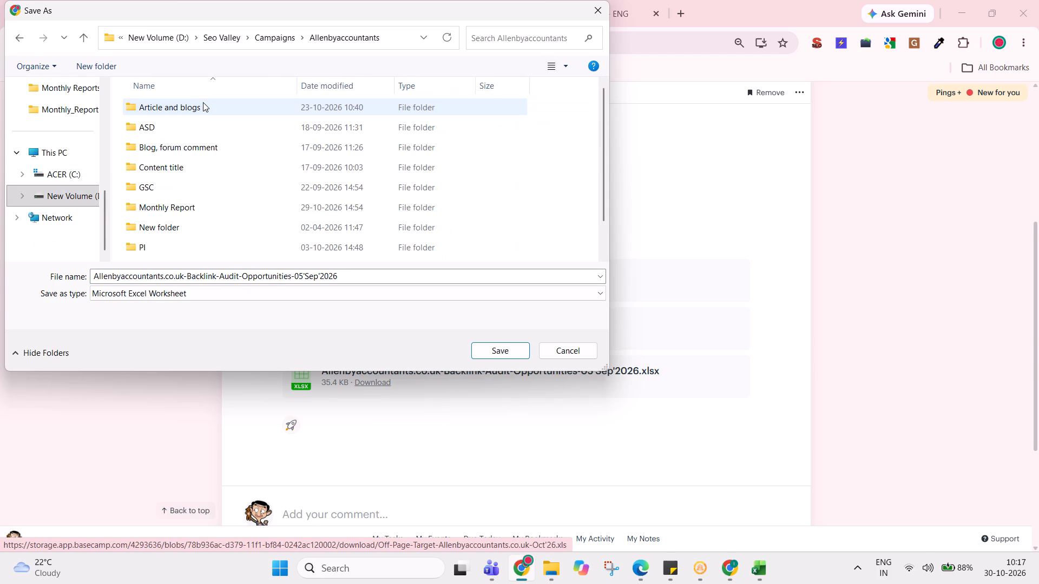
{"action": "scroll", "coordinate": [195, 223], "scroll_direction": "right", "scroll_amount": 1}
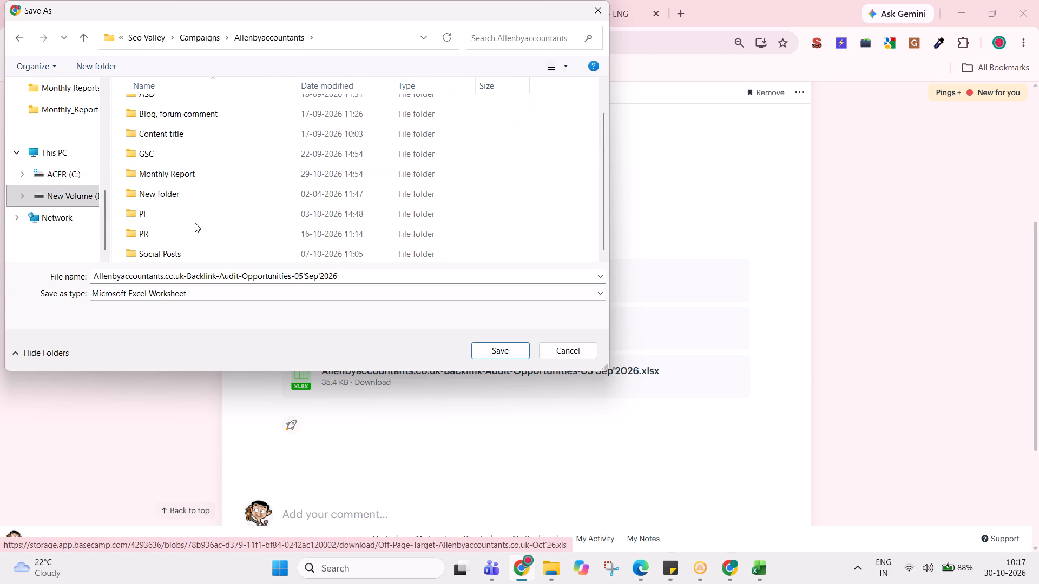
{"action": "double_click", "coordinate": [194, 179]}
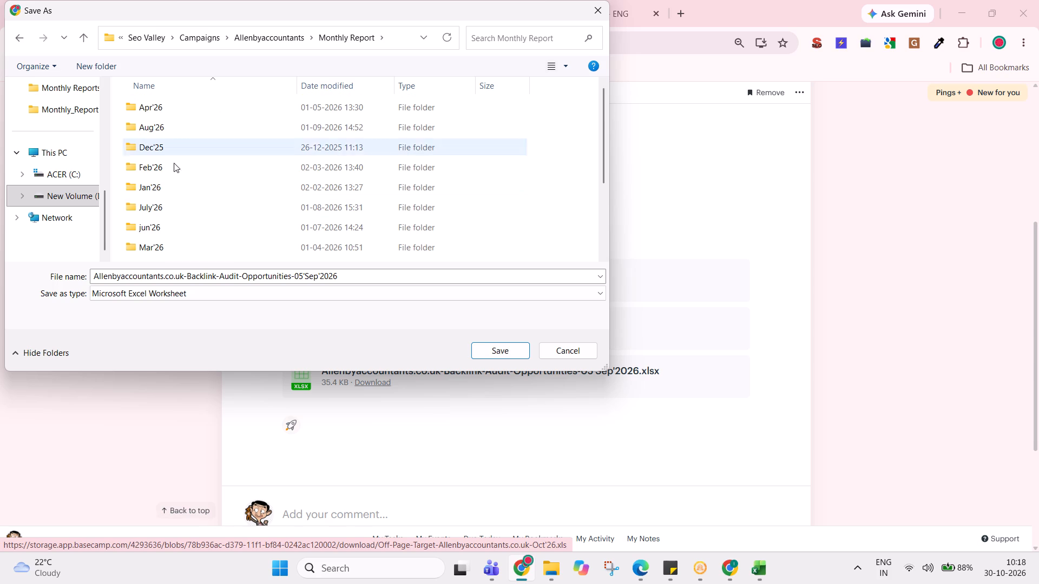
{"action": "scroll", "coordinate": [169, 249], "scroll_direction": "down", "scroll_amount": 2}
{"action": "double_click", "coordinate": [171, 208]}
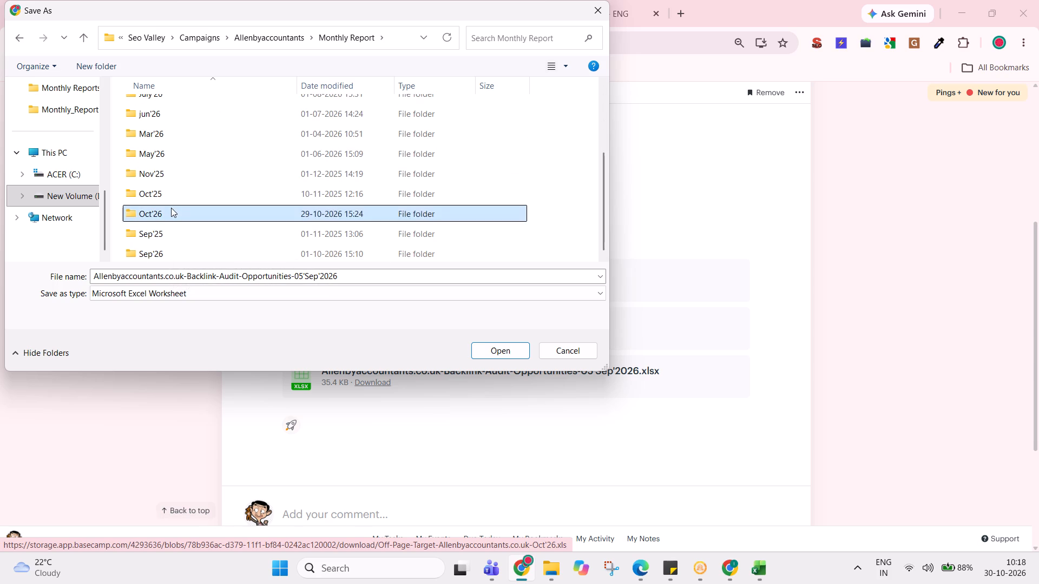
{"action": "left_click", "coordinate": [498, 349]}
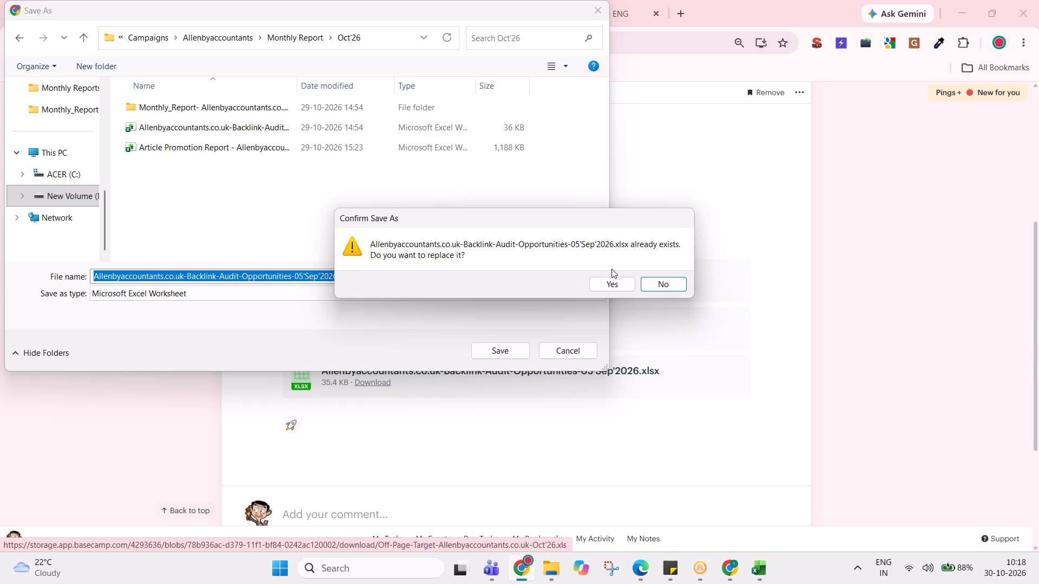
{"action": "left_click", "coordinate": [612, 276]}
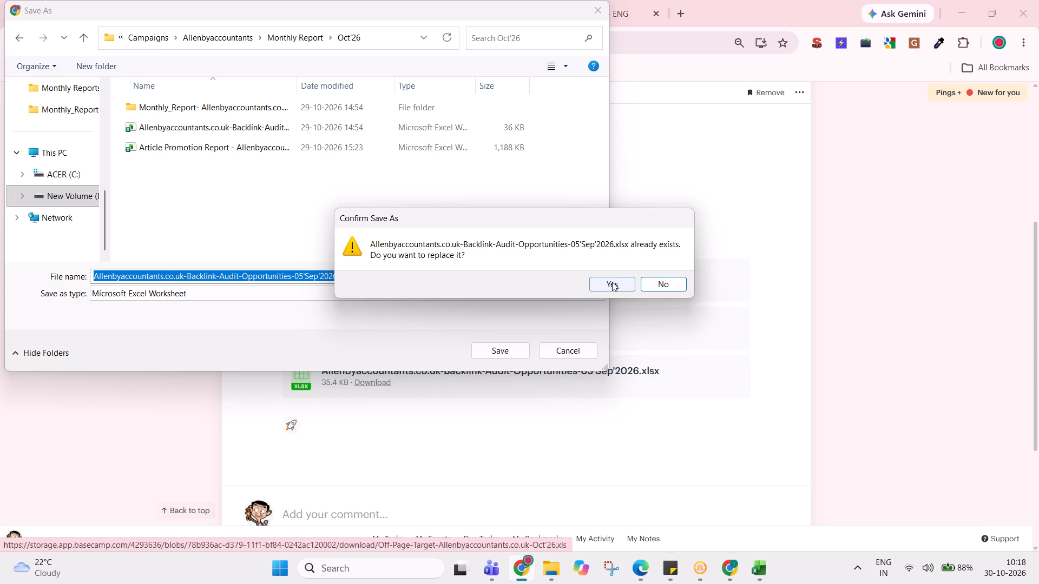
{"action": "left_click", "coordinate": [612, 282]}
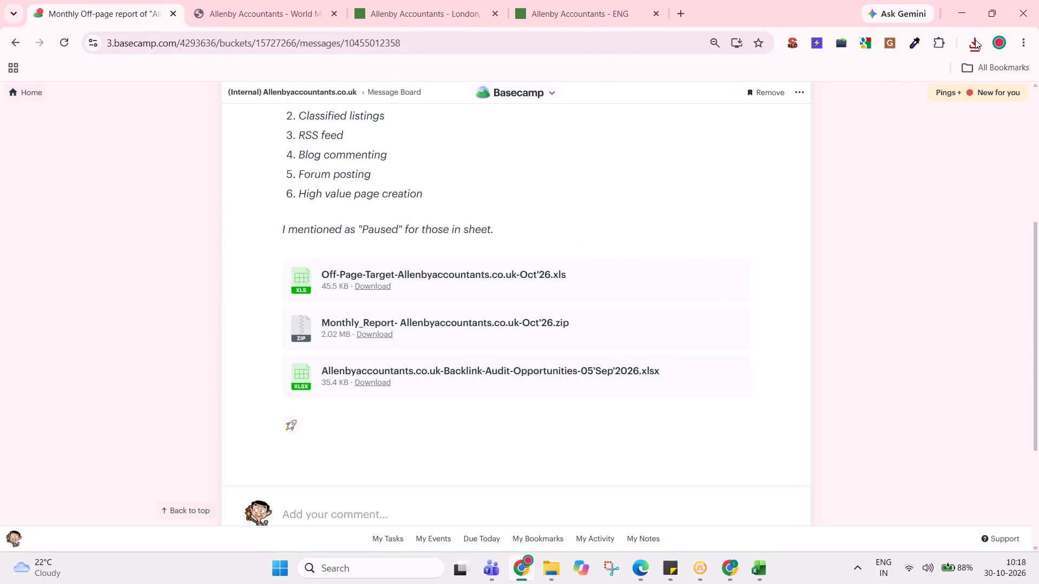
Open the downloaded Backlink-Audit-Opportunities workbook, examine the Oct-26 websites, linking pages, contacts and status remarks, and close it.
{"action": "left_click", "coordinate": [977, 43]}
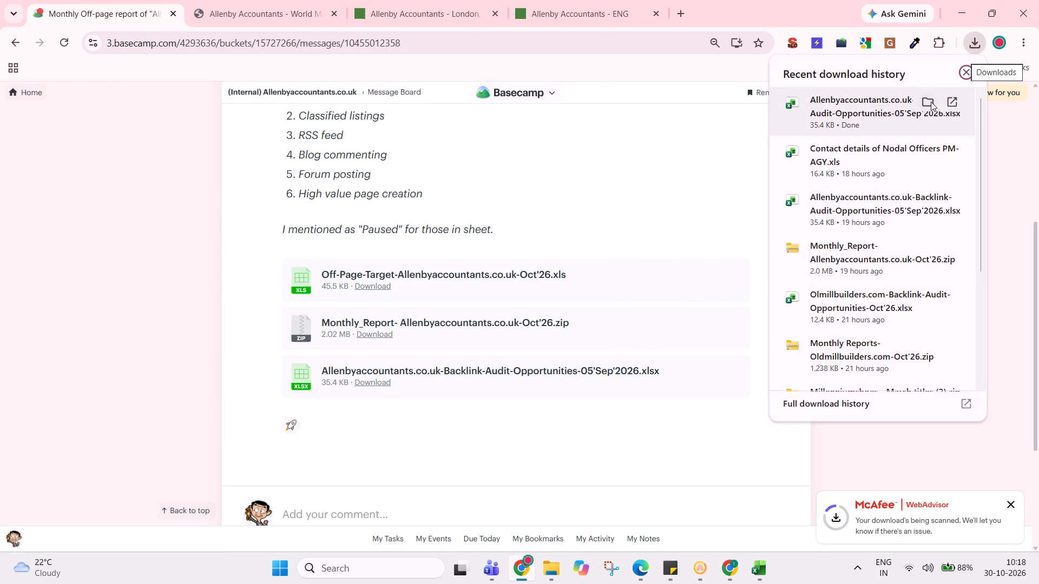
{"action": "left_click", "coordinate": [929, 103]}
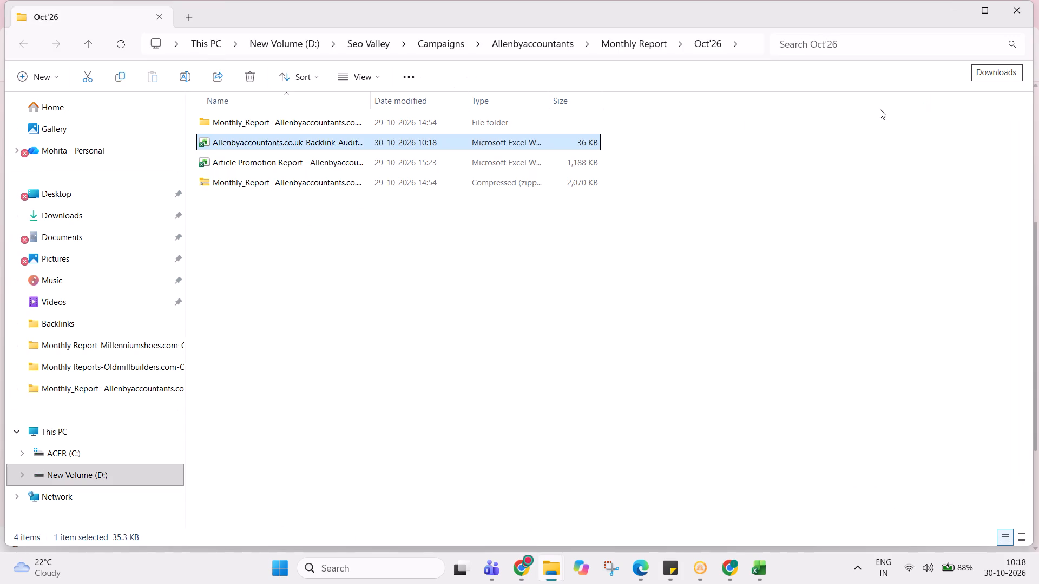
{"action": "double_click", "coordinate": [310, 143]}
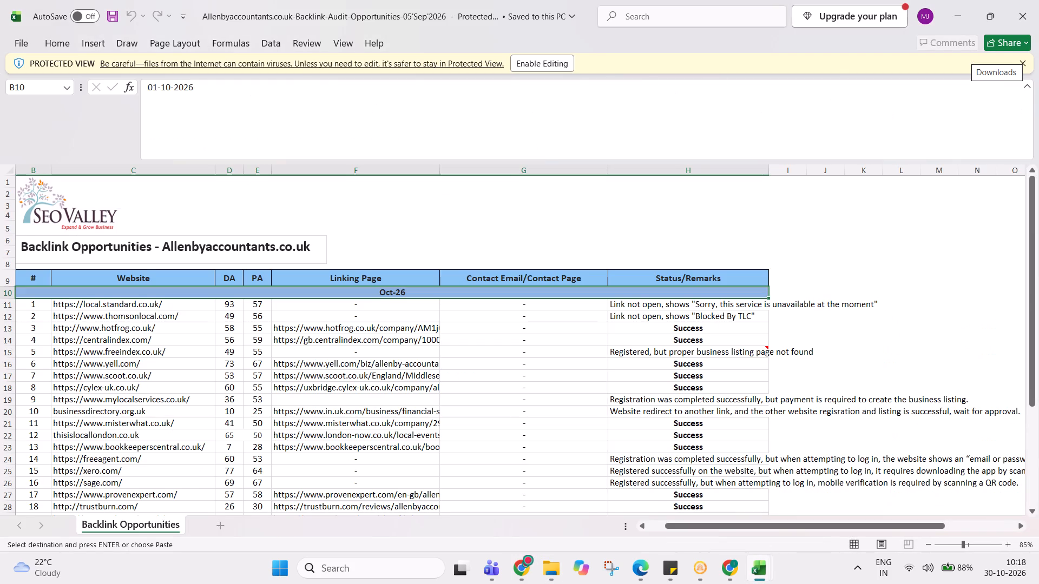
{"action": "scroll", "coordinate": [431, 343], "scroll_direction": "down", "scroll_amount": 1}
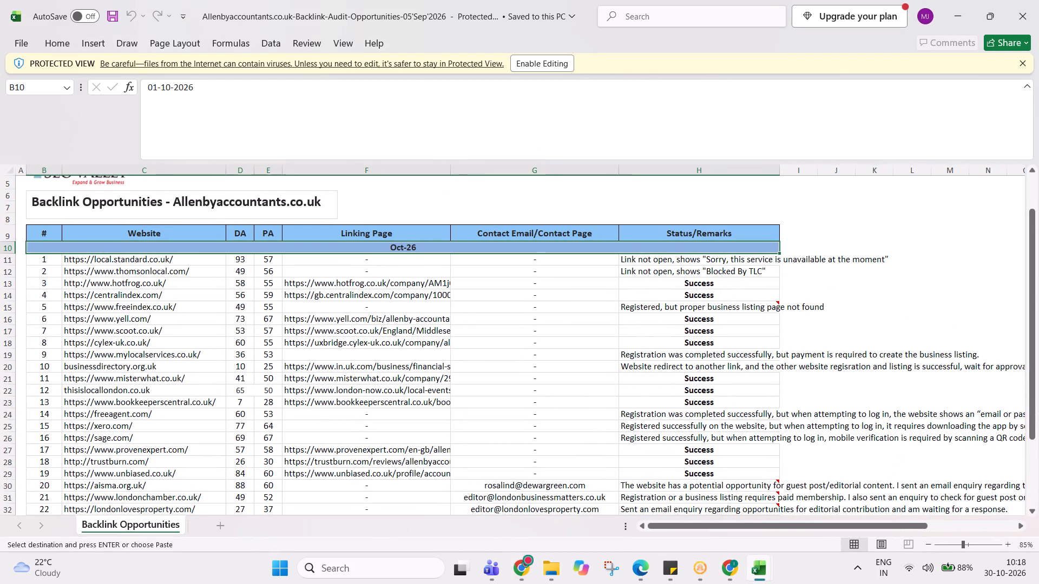
{"action": "scroll", "coordinate": [431, 343], "scroll_direction": "down", "scroll_amount": 2}
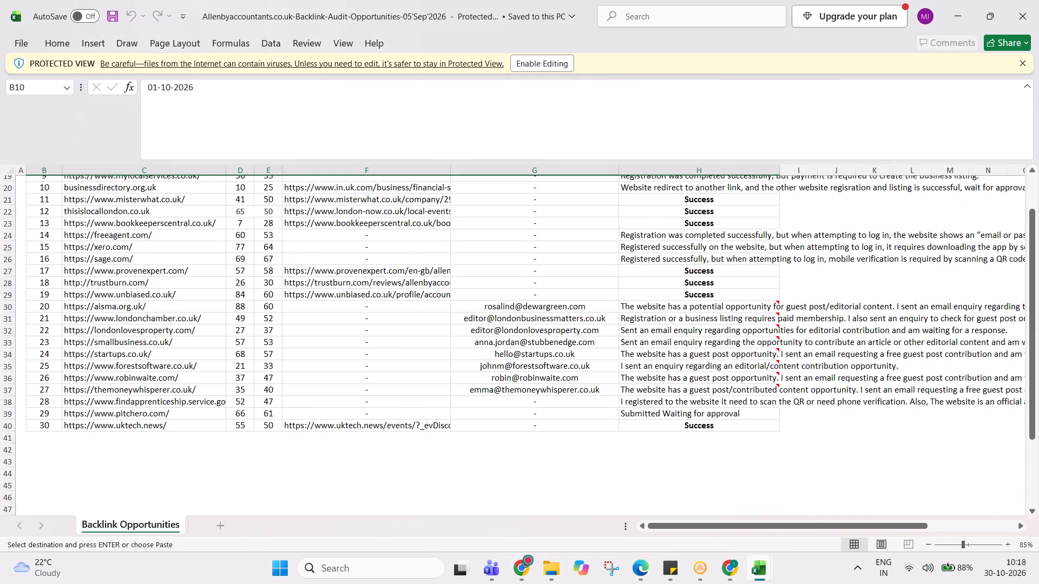
{"action": "scroll", "coordinate": [431, 343], "scroll_direction": "down", "scroll_amount": 1}
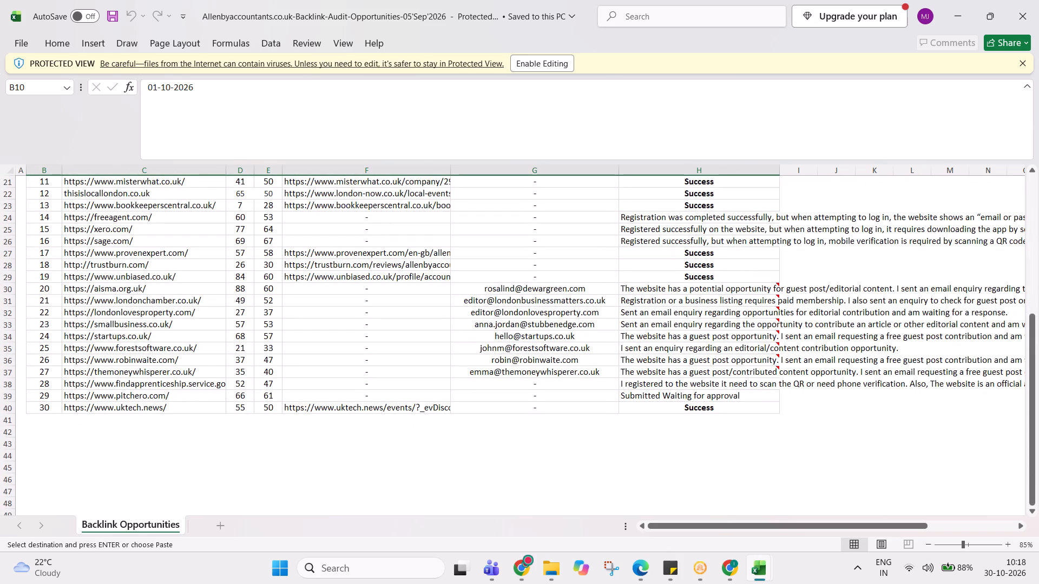
{"action": "scroll", "coordinate": [547, 299], "scroll_direction": "up", "scroll_amount": 1}
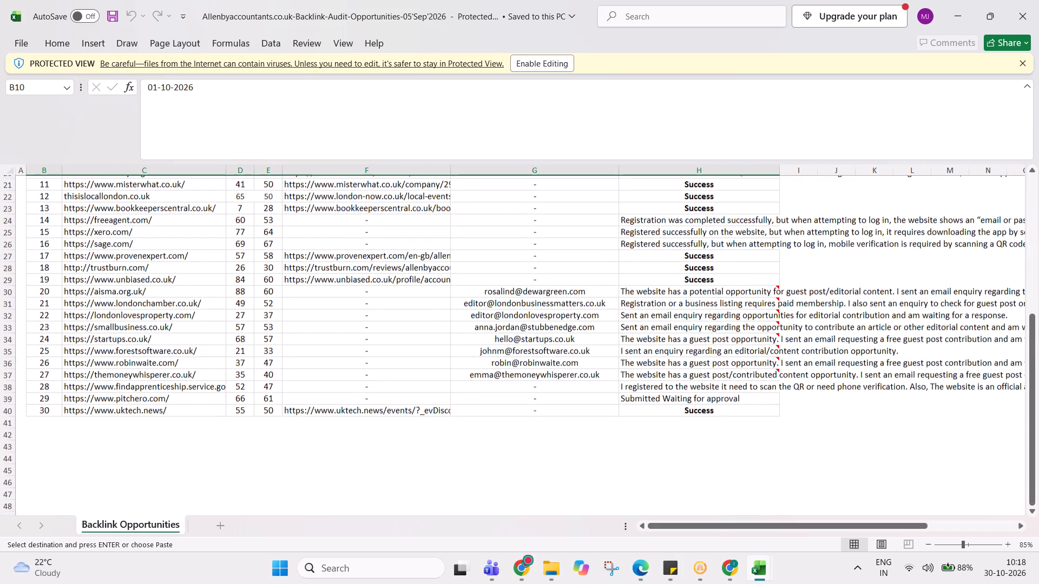
{"action": "scroll", "coordinate": [547, 299], "scroll_direction": "up", "scroll_amount": 1}
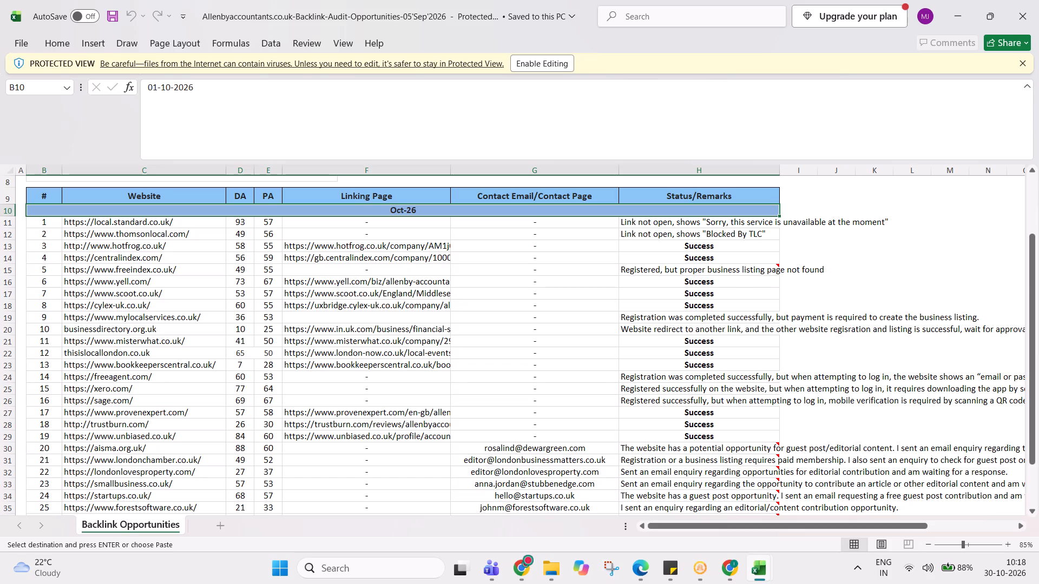
{"action": "scroll", "coordinate": [272, 382], "scroll_direction": "down", "scroll_amount": 1}
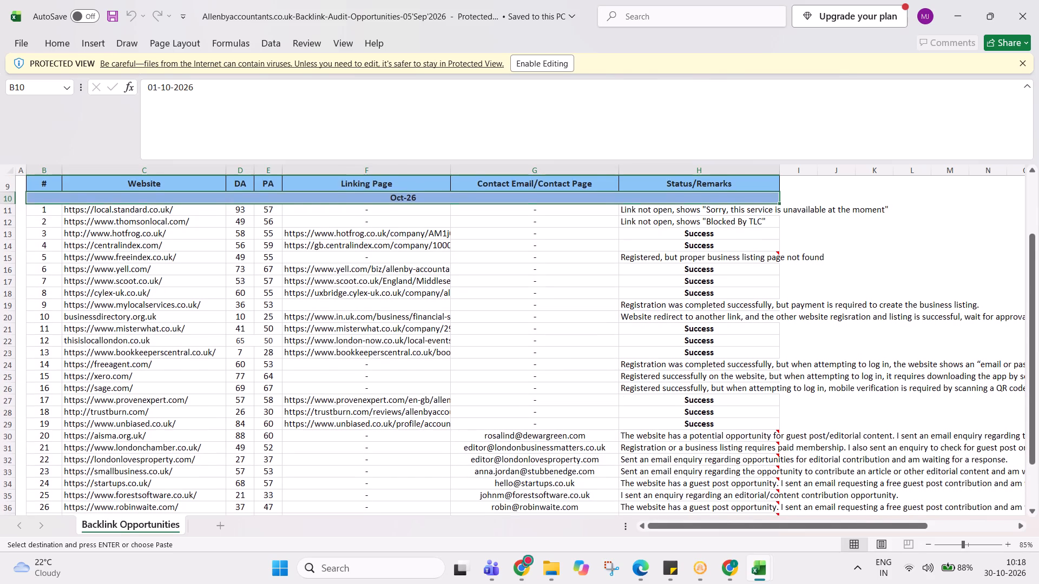
{"action": "scroll", "coordinate": [272, 382], "scroll_direction": "down", "scroll_amount": 1}
{"action": "left_click", "coordinate": [368, 234]}
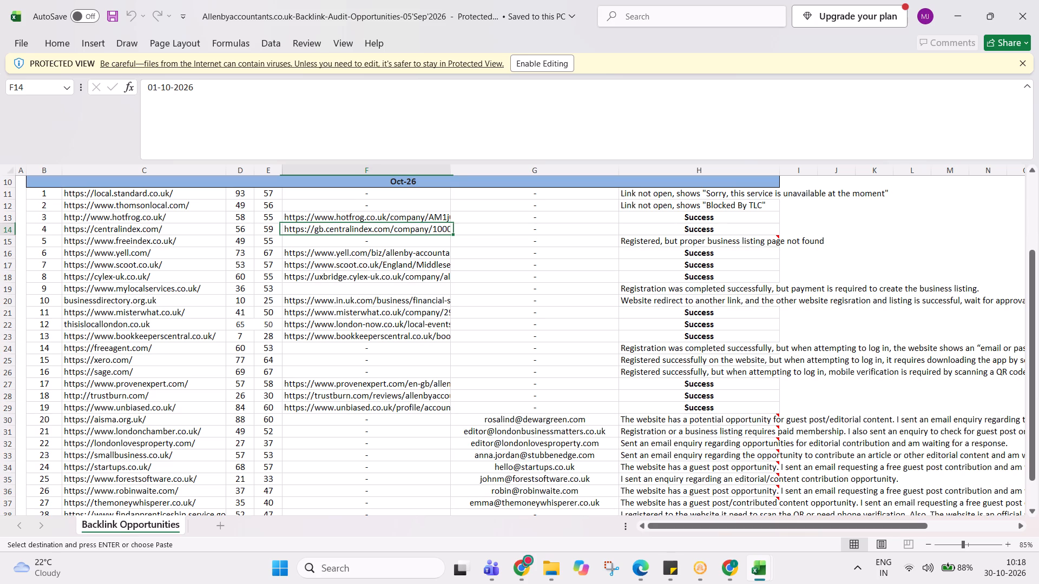
{"action": "scroll", "coordinate": [539, 339], "scroll_direction": "down", "scroll_amount": 1}
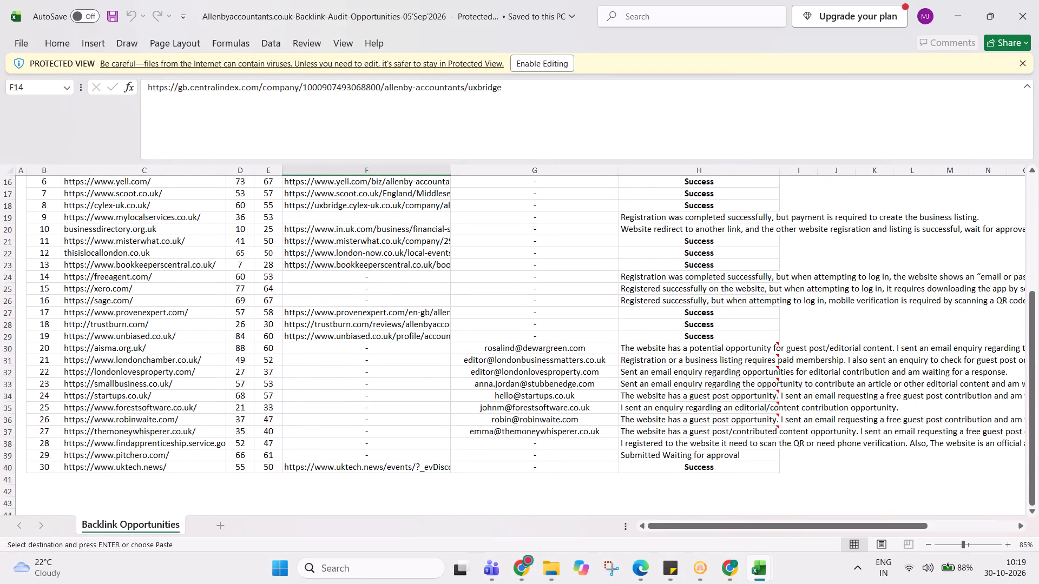
{"action": "scroll", "coordinate": [304, 396], "scroll_direction": "up", "scroll_amount": 1}
{"action": "left_click", "coordinate": [1038, 0]}
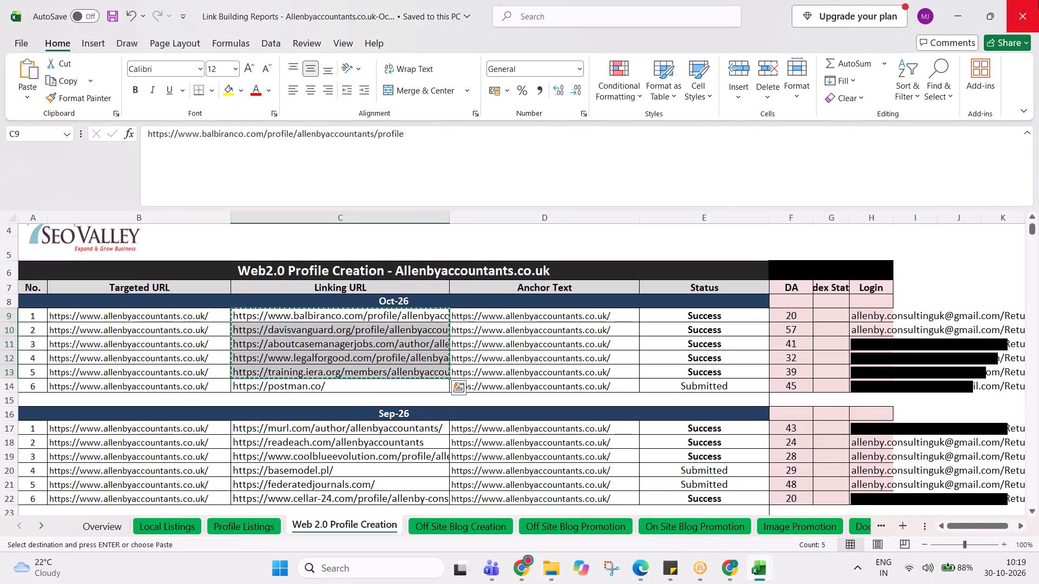
Clear the copied range on the Web 2.0 Profile Creation sheet and save the Link Building Reports workbook.
{"action": "left_click", "coordinate": [519, 277]}
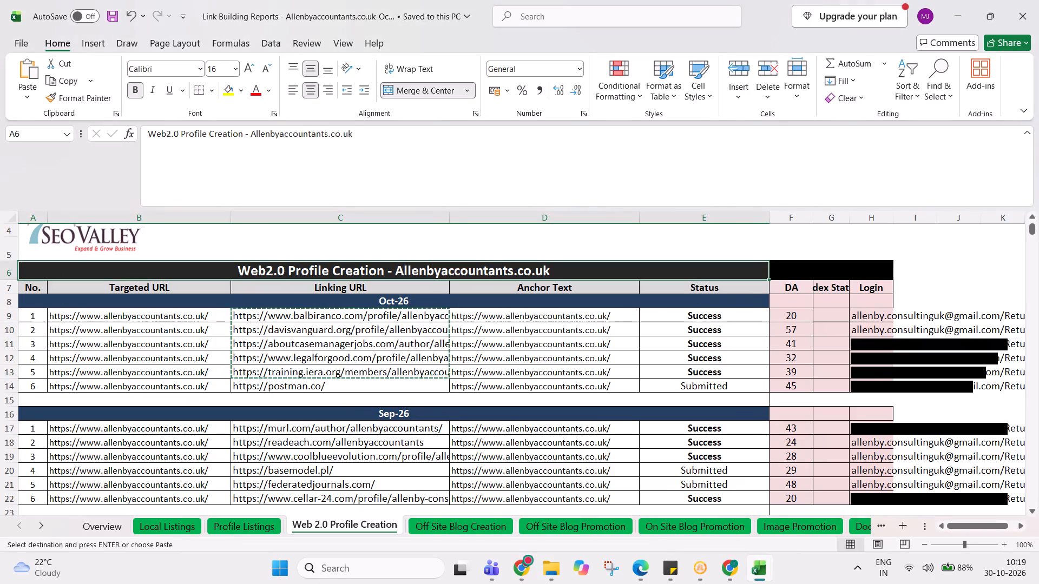
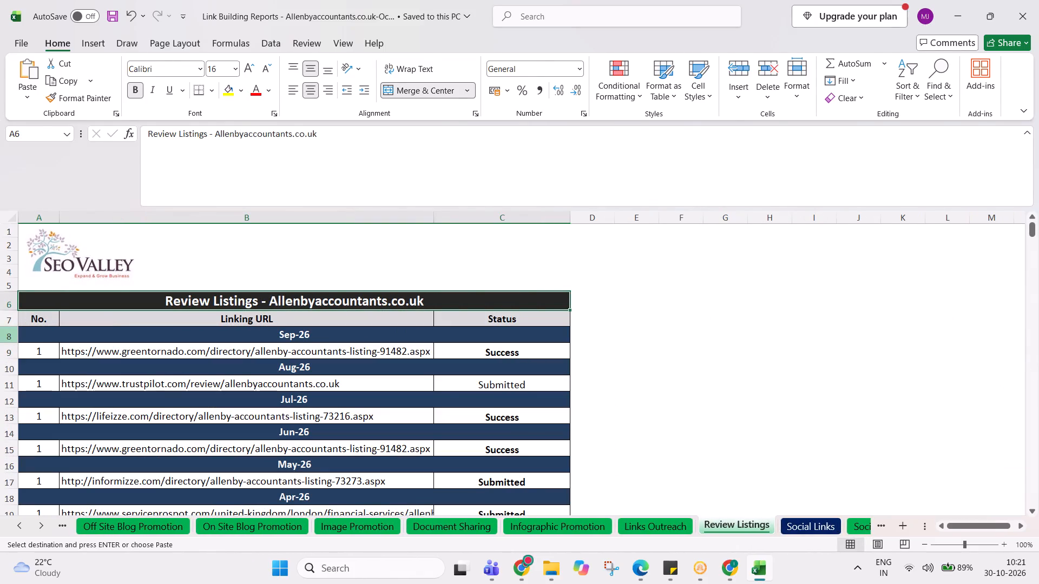
{"action": "left_click_drag", "start_coordinate": [2, 334], "coordinate": [5, 345]}
{"action": "key", "text": "ctrl+c"}
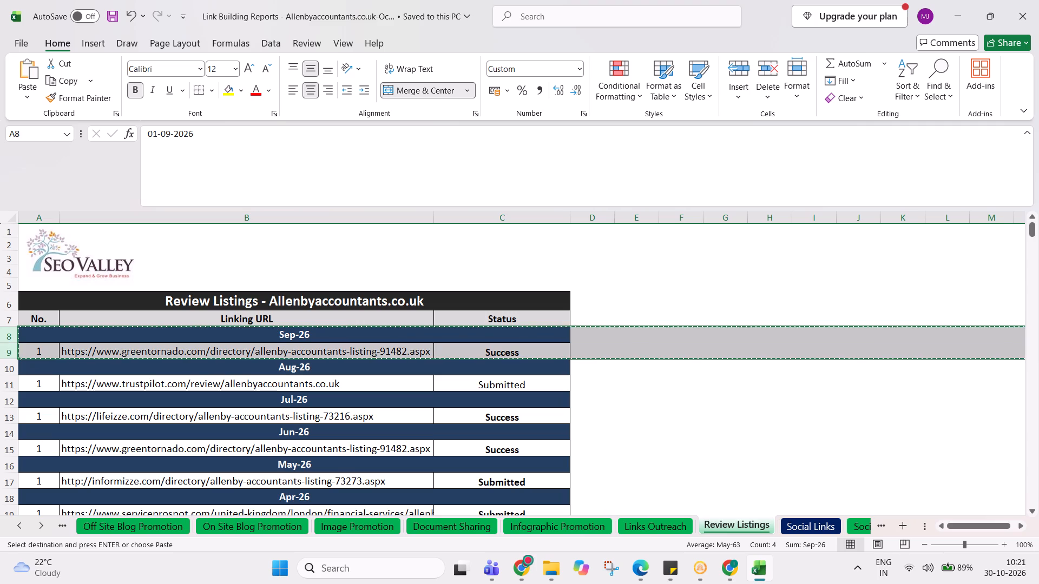
{"action": "left_click", "coordinate": [745, 70]}
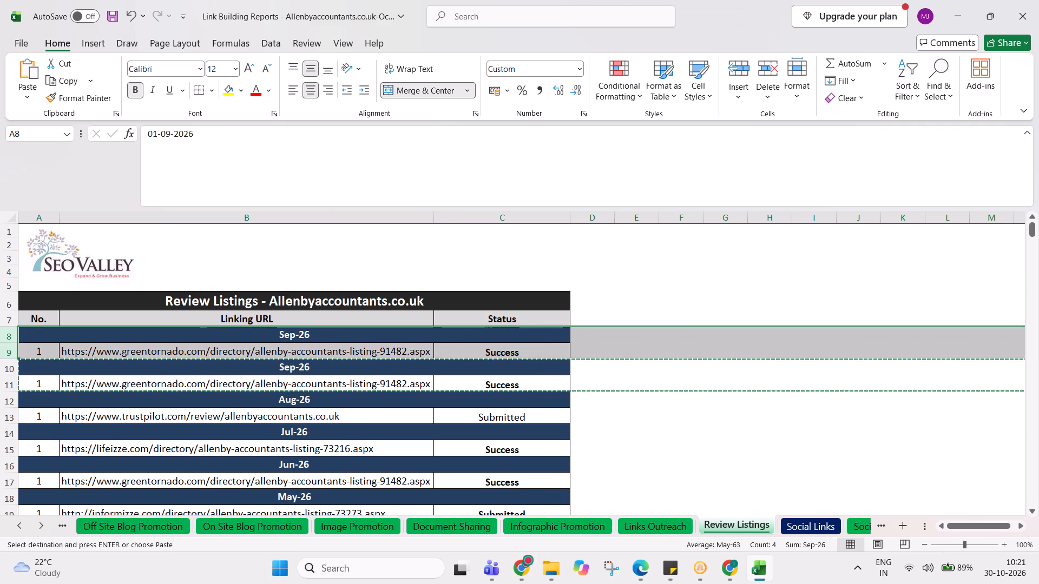
Change the month heading date in A8 of the copied block to 01-10-2026.
{"action": "double_click", "coordinate": [285, 335]}
{"action": "left_click", "coordinate": [290, 335]}
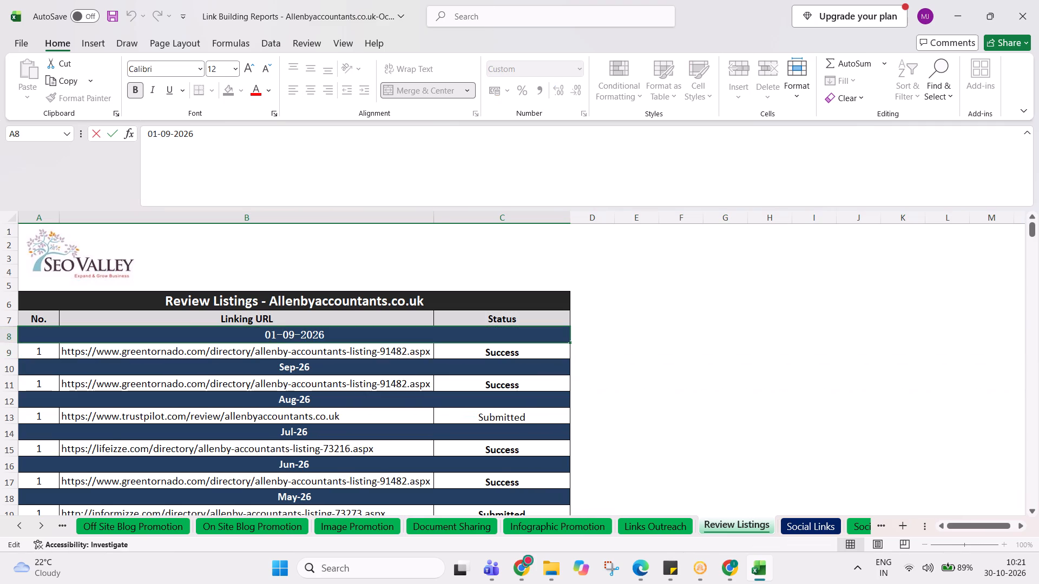
{"action": "key", "text": "BackSpace"}
{"action": "key", "text": "Delete"}
{"action": "type", "text": "10"}
Clear the linking URL in B9 under the Oct-26 heading and save the workbook.
{"action": "left_click", "coordinate": [306, 350]}
{"action": "key", "text": "Delete"}
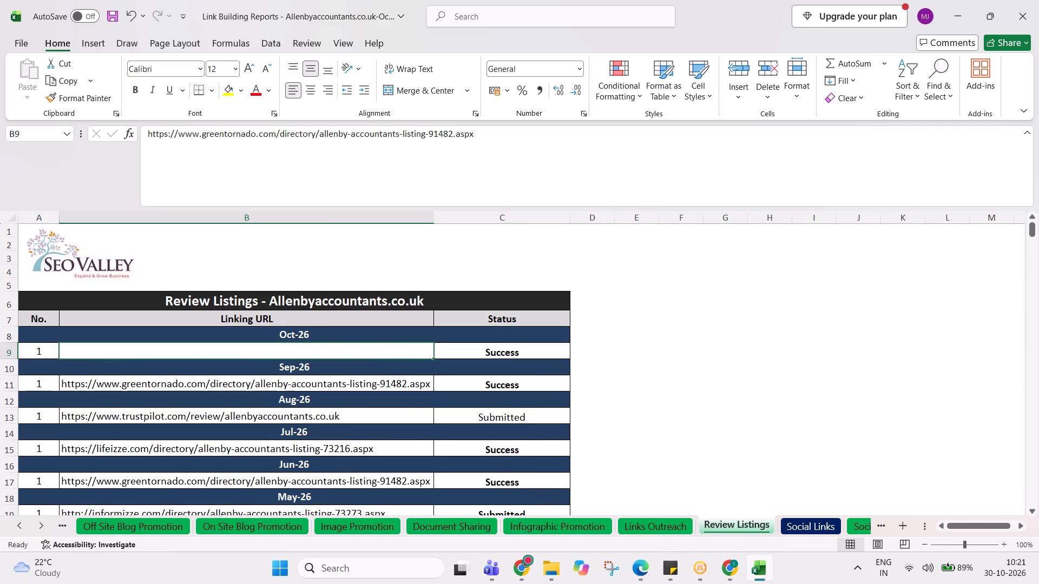
{"action": "key", "text": "ctrl+s"}
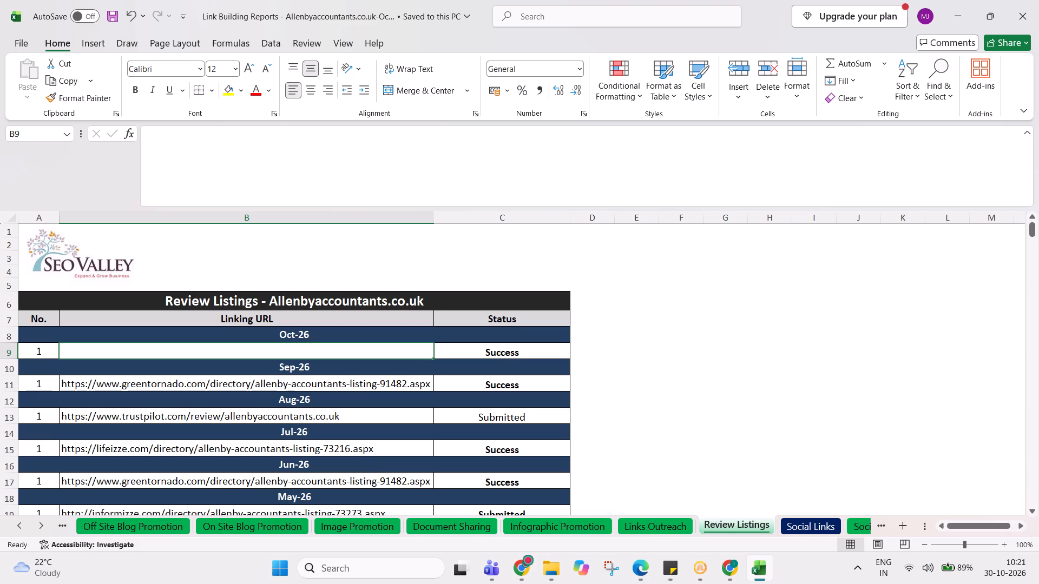
{"action": "left_click", "coordinate": [207, 298]}
{"action": "key", "text": "ctrl+s"}
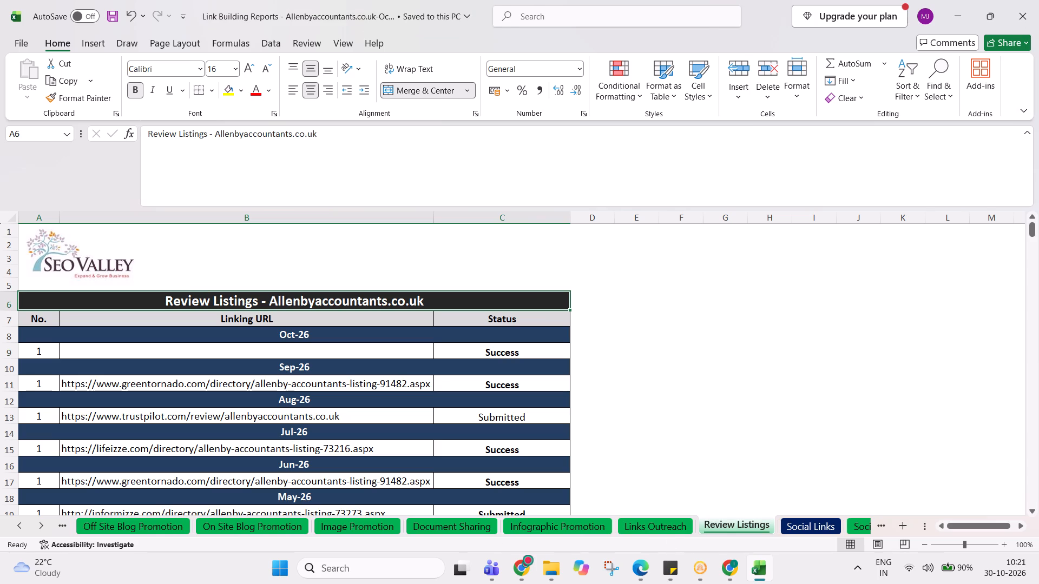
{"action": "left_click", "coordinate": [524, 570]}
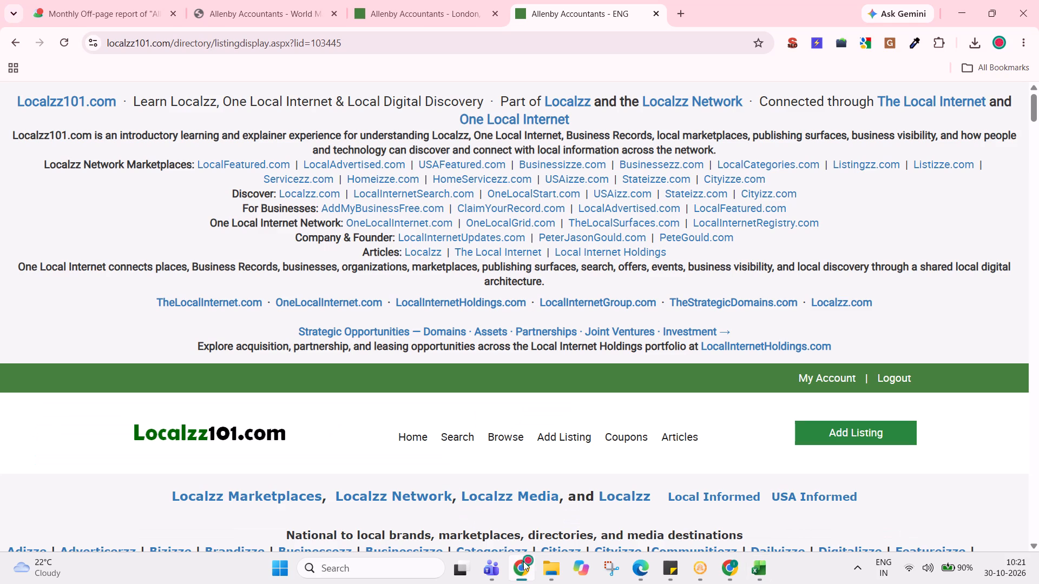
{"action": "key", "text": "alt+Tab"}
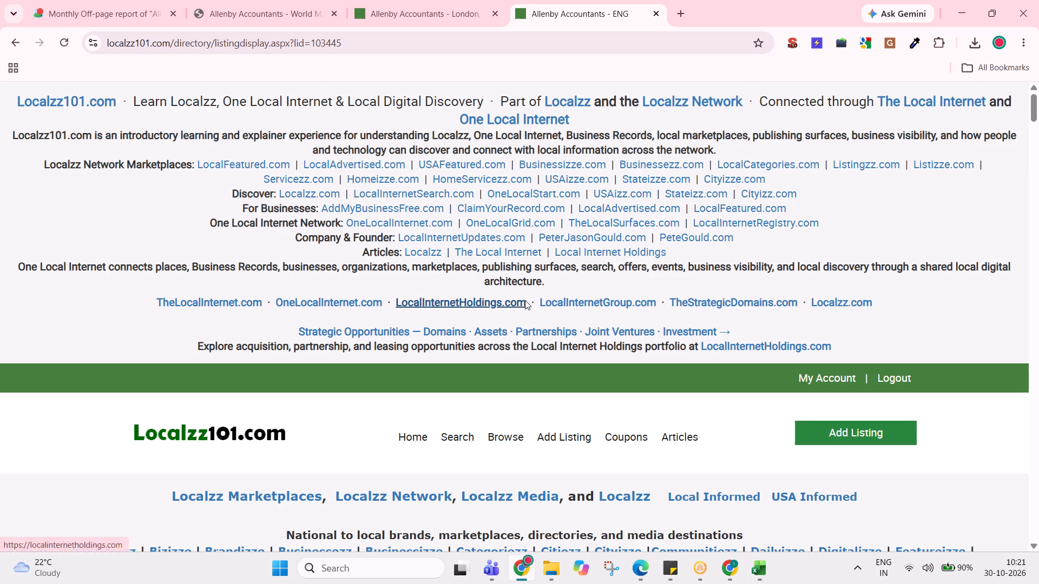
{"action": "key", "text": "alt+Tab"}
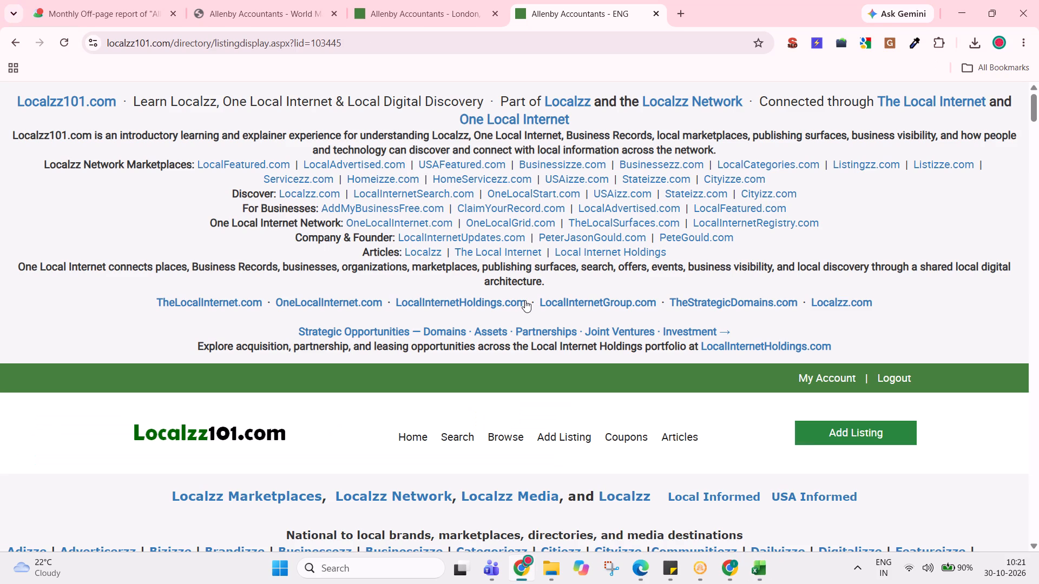